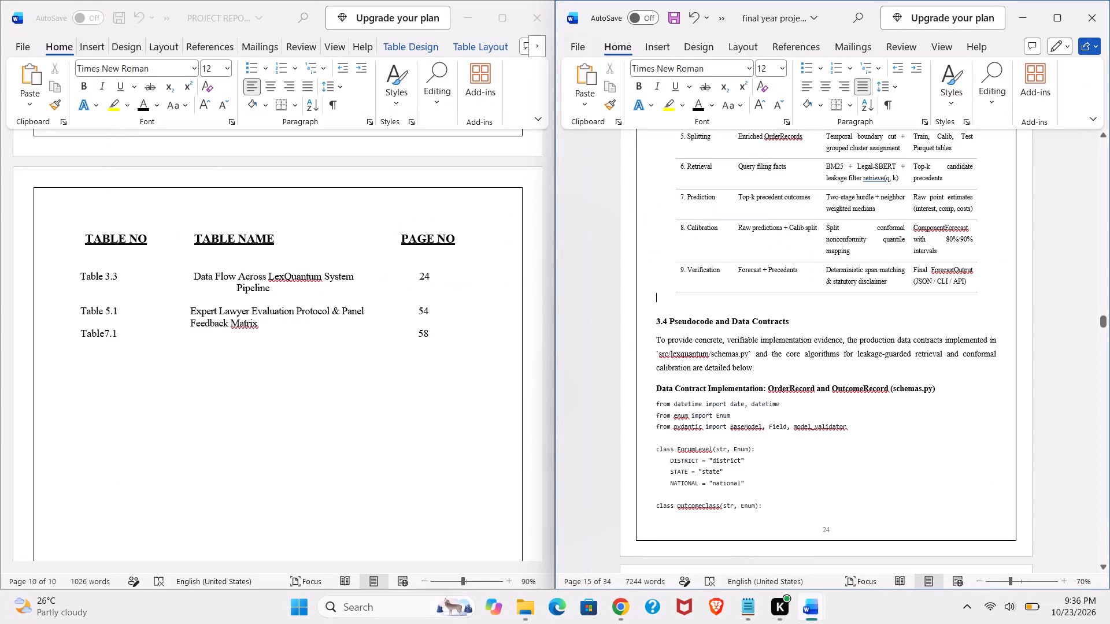
# Caption the pipeline stages table above section 3.4 as "Table 3.1 Data Flow Across LexQuantum System Pipeline", copying the title from the list of tables.
pyautogui.scroll(1, 748, 349)
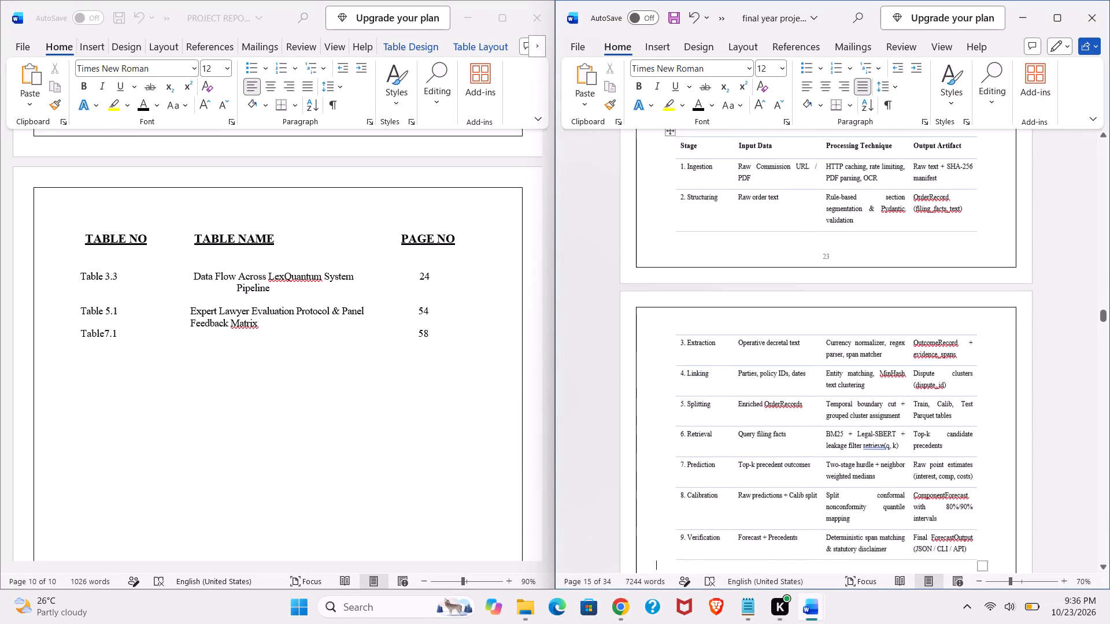
pyautogui.scroll(1, 748, 349)
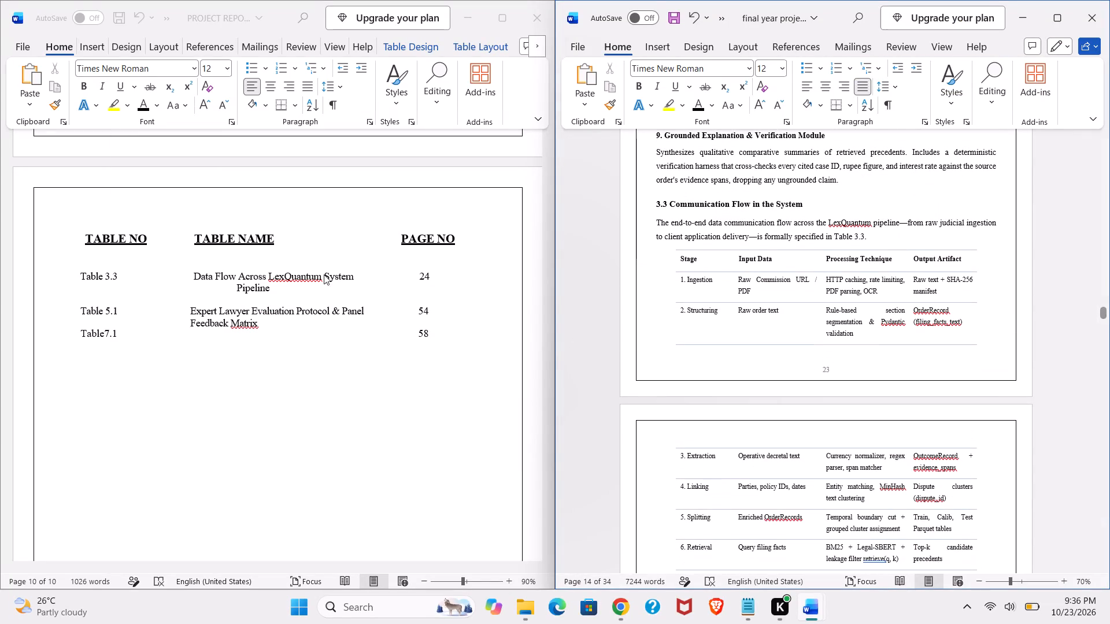
pyautogui.click(271, 287)
pyautogui.moveTo(271, 287); pyautogui.dragTo(208, 277)
pyautogui.click(208, 277)
pyautogui.moveTo(199, 276); pyautogui.dragTo(264, 287)
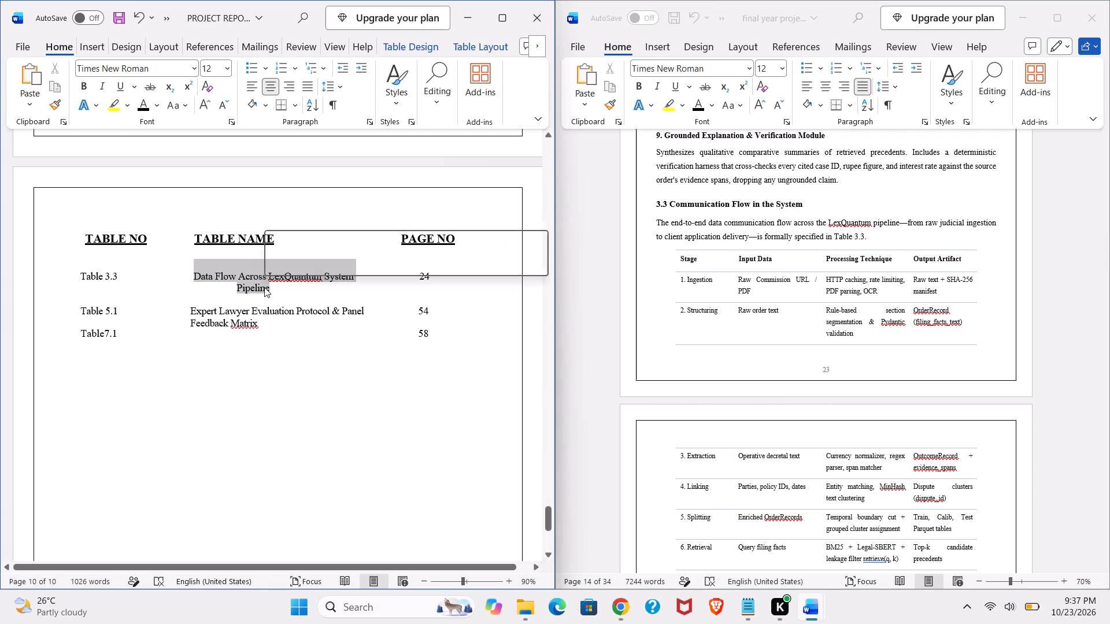
pyautogui.hotkey('ctrl', 'c')
pyautogui.scroll(-1, 820, 440)
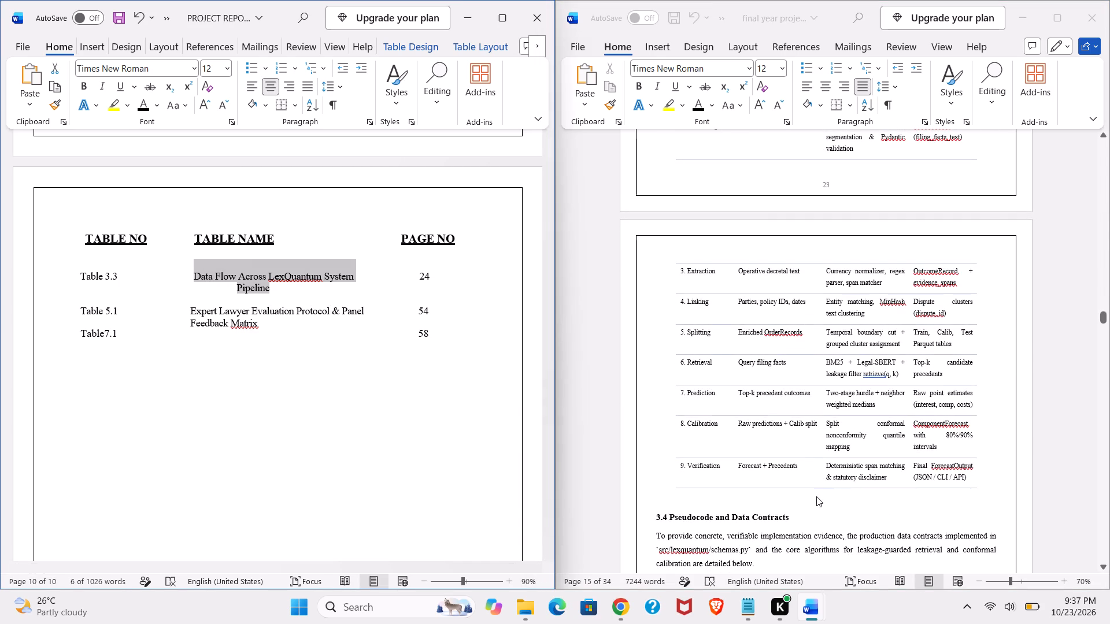
pyautogui.click(816, 496)
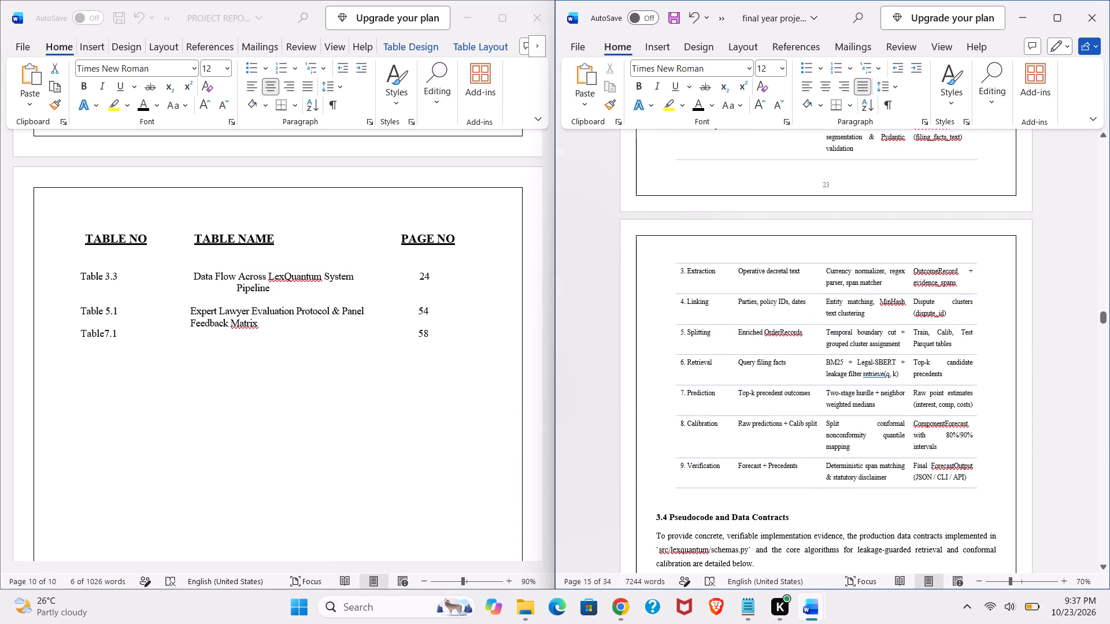
pyautogui.write('Table 3.1')
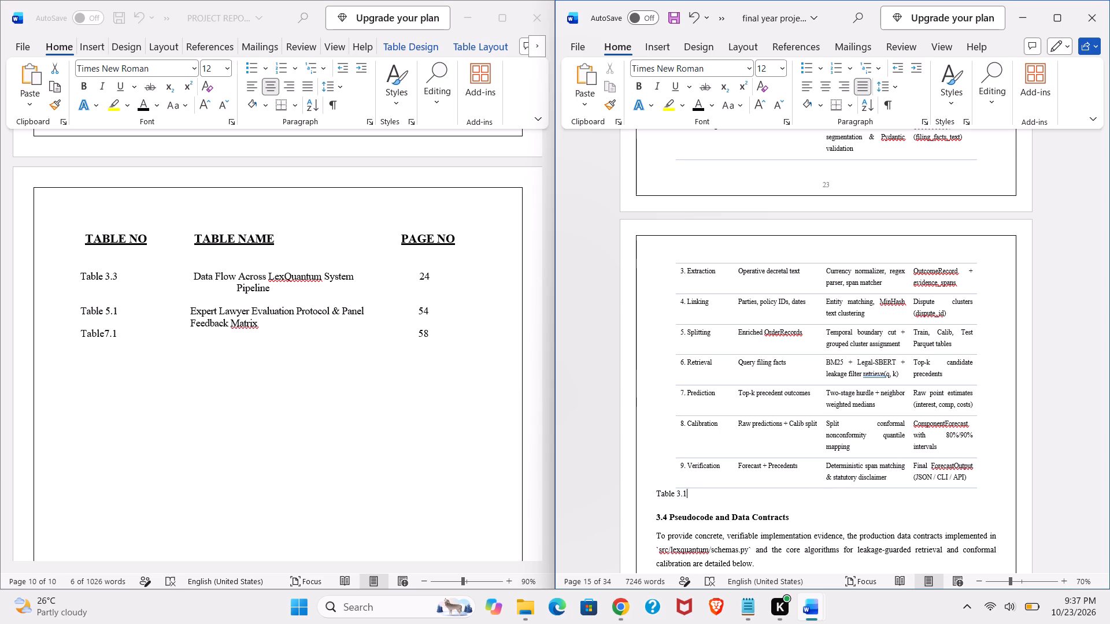
pyautogui.press('space')
pyautogui.hotkey('ctrl', 'v')
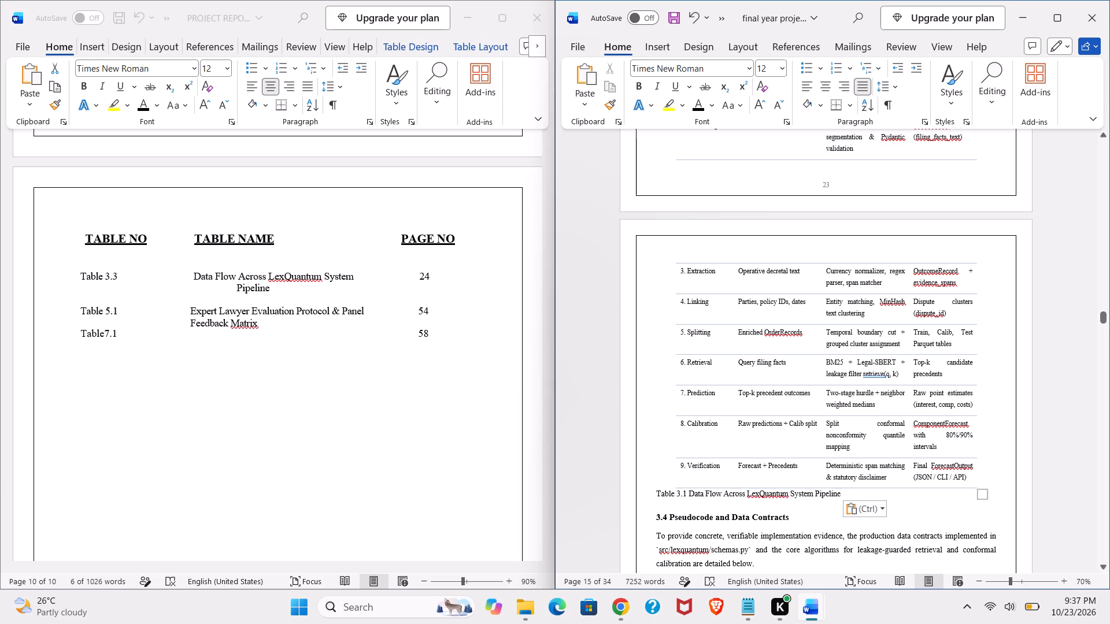
# Renumber the first entry in the list of tables as Table 3.1.
pyautogui.click(117, 272)
pyautogui.click(117, 272)
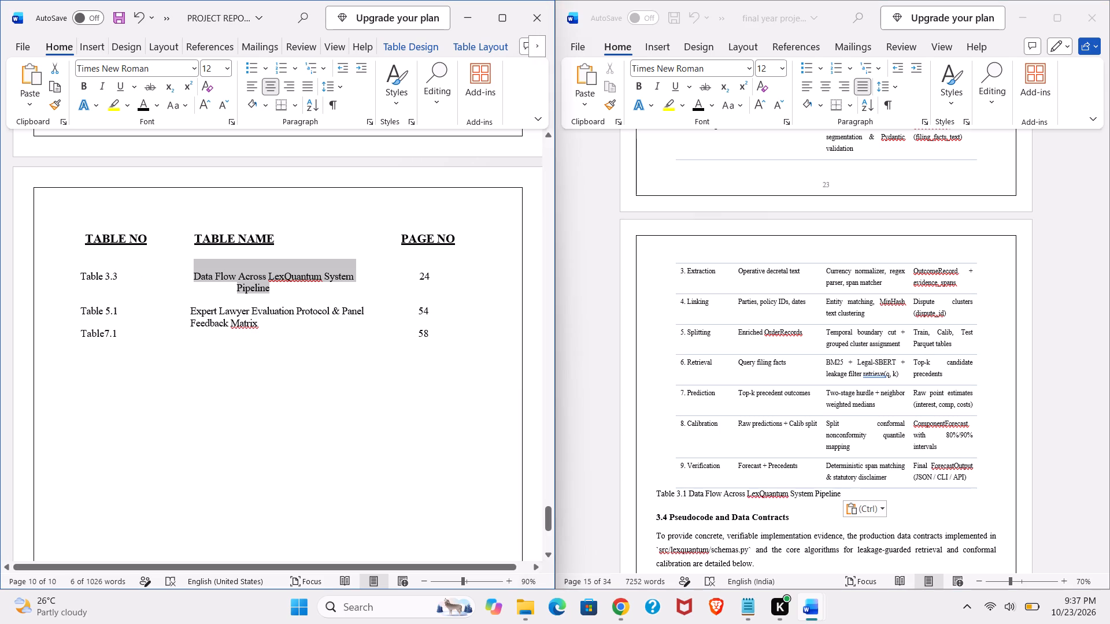
pyautogui.press('BackSpace')
pyautogui.press('1')
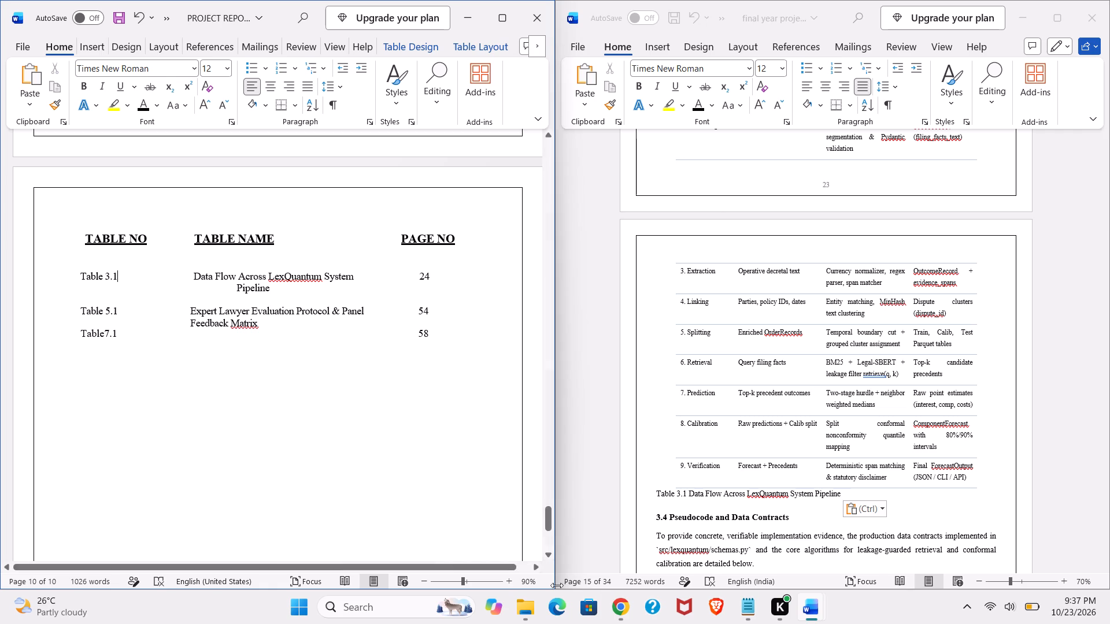
# Center the Table 3.1 caption and set its font size to 11.
pyautogui.click(752, 493)
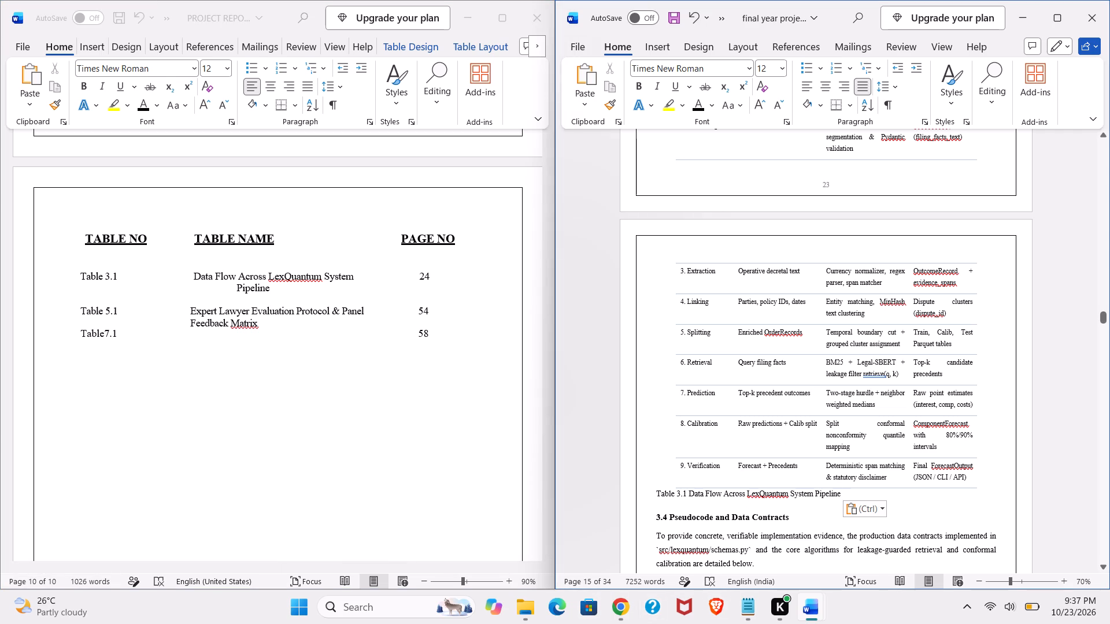
pyautogui.click(763, 490)
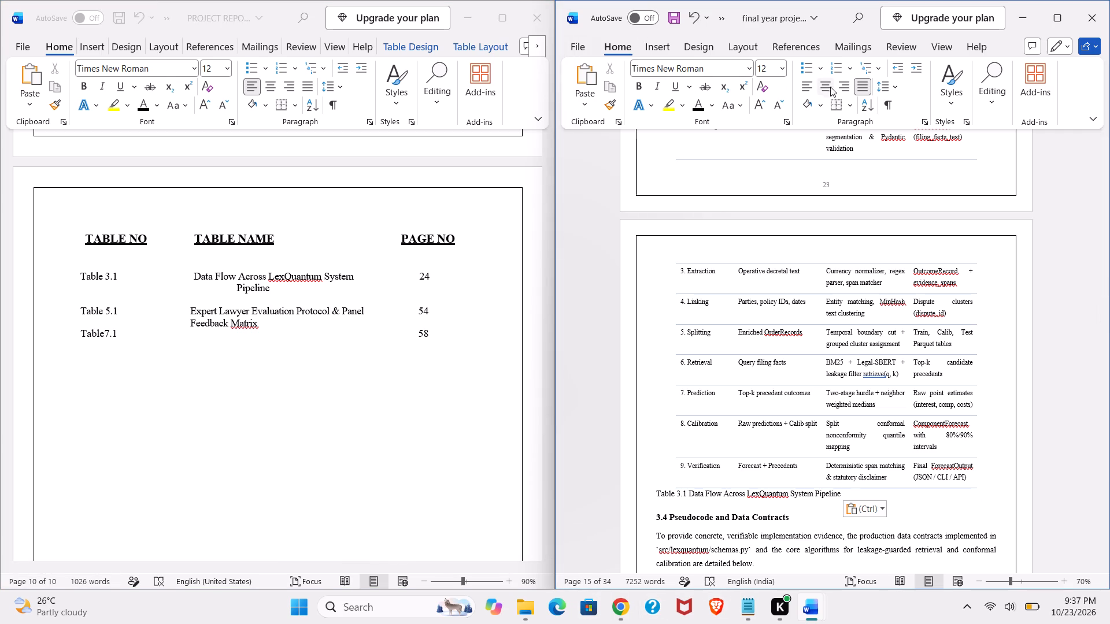
pyautogui.click(820, 90)
pyautogui.scroll(-1, 812, 325)
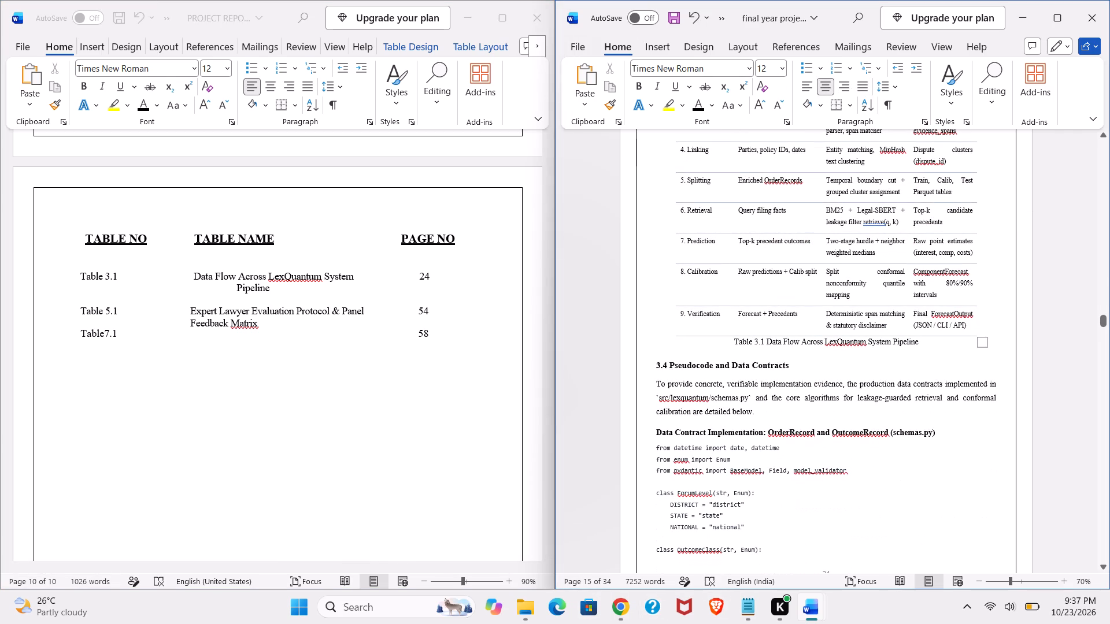
pyautogui.click(929, 343)
pyautogui.moveTo(929, 343); pyautogui.dragTo(806, 337)
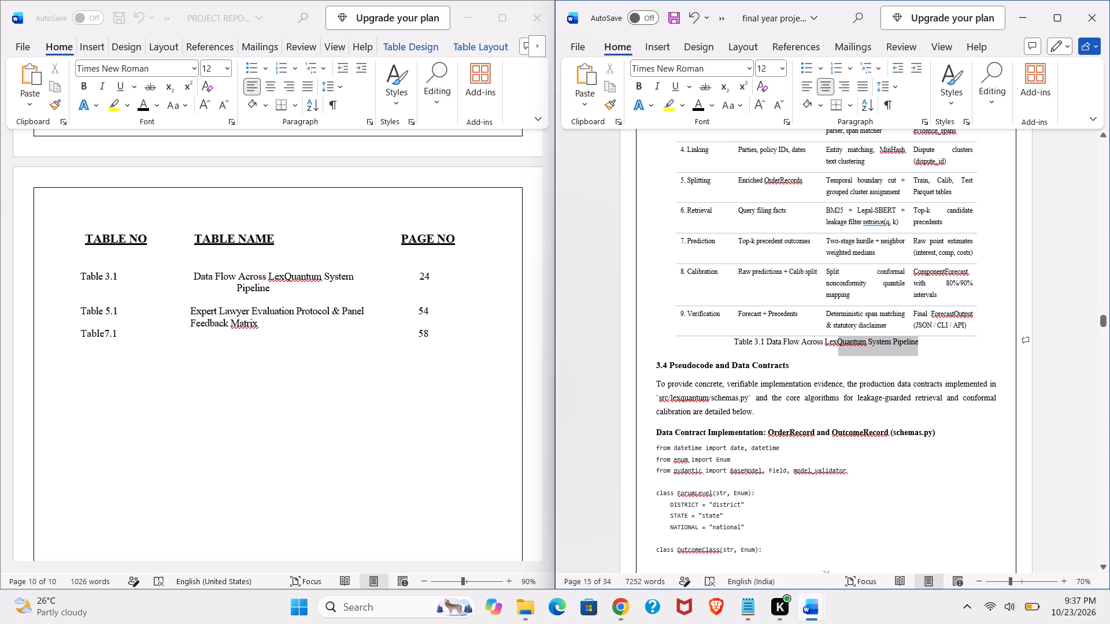
pyautogui.moveTo(806, 337); pyautogui.dragTo(726, 339)
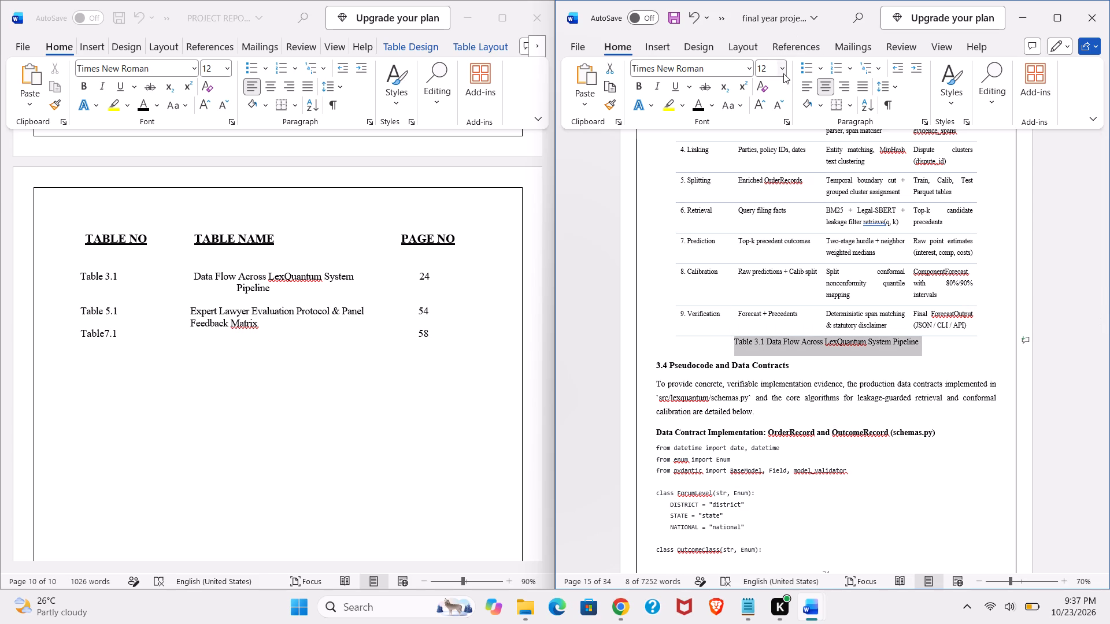
pyautogui.click(767, 70)
pyautogui.write('11')
pyautogui.press('Return')
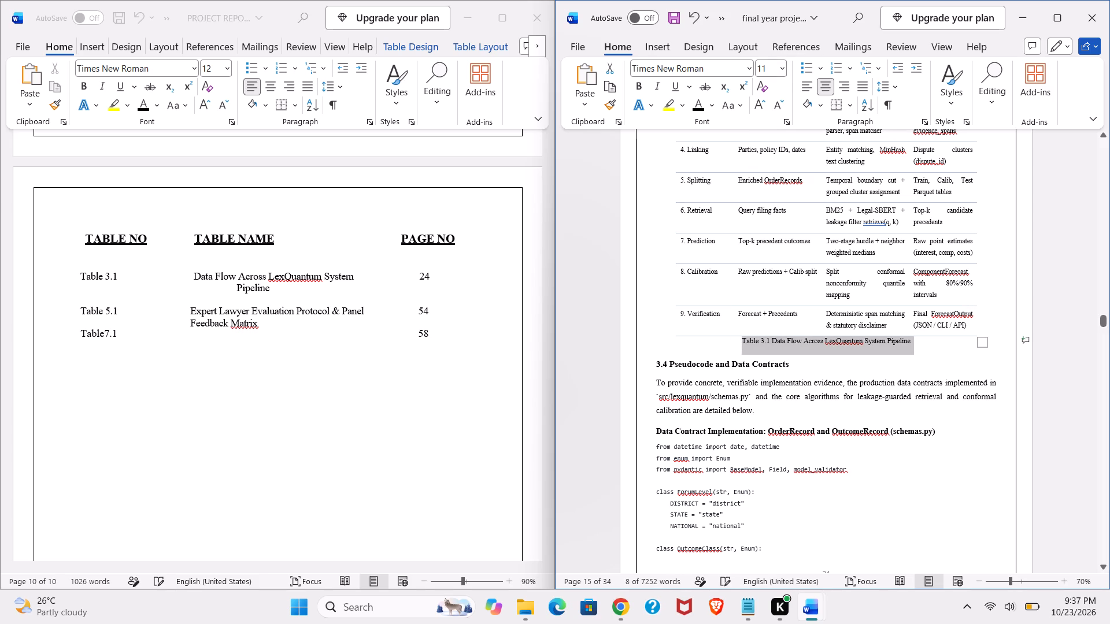
# Caption the evaluation table above section 5.5 as "Table 5.1 Expert Lawyer Evaluation Protocol & Panel Feedback Matrix", reusing the previously copied title.
pyautogui.scroll(-4, 761, 361)
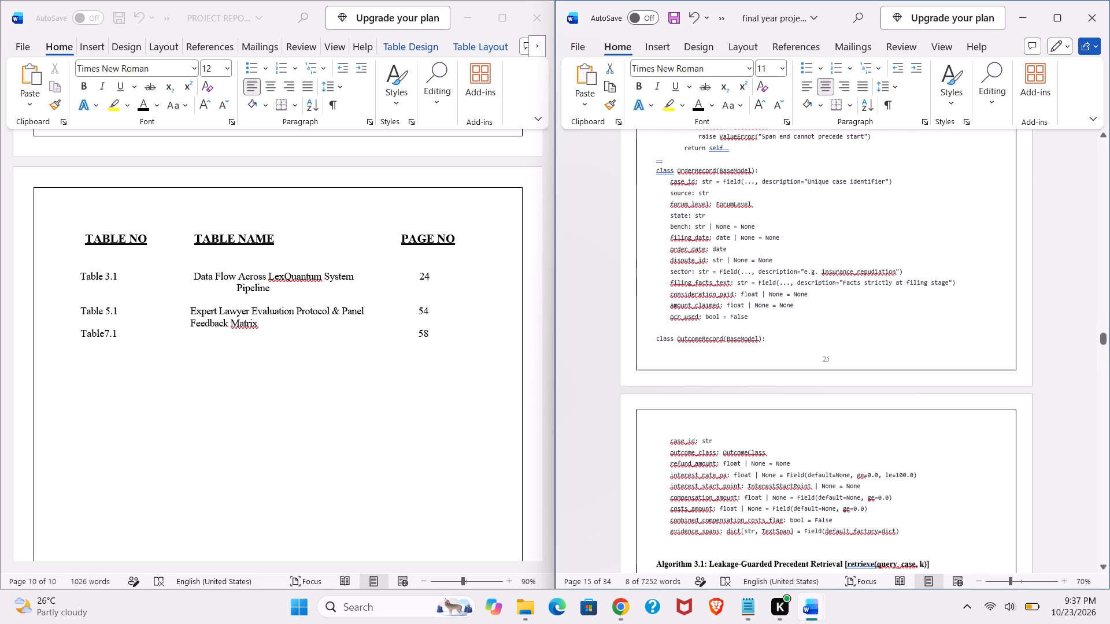
pyautogui.scroll(-6, 761, 361)
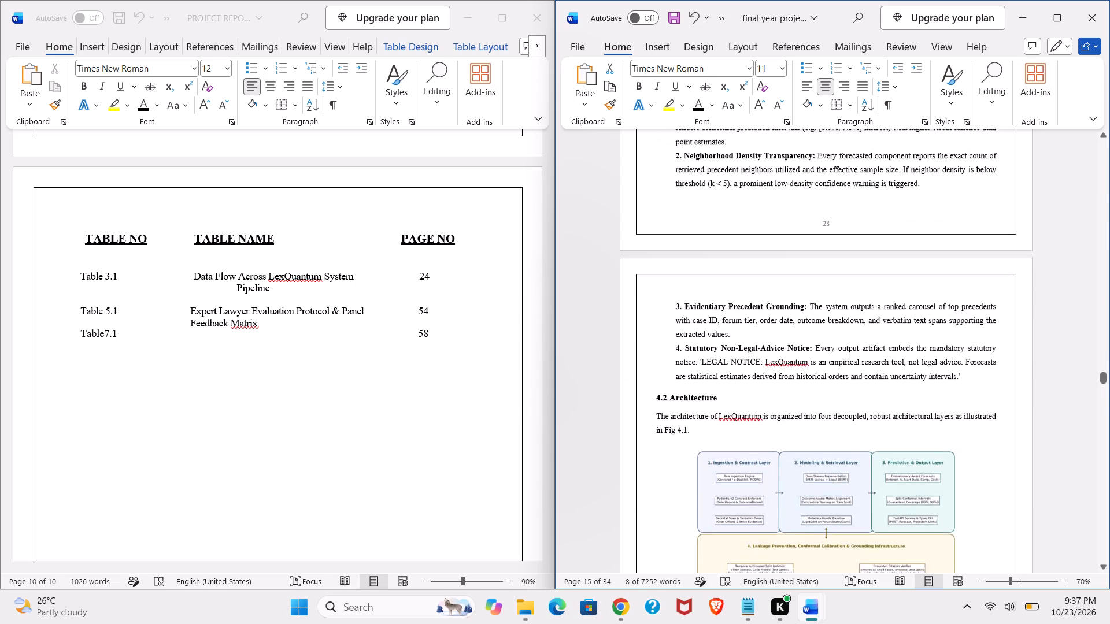
pyautogui.scroll(-7, 761, 361)
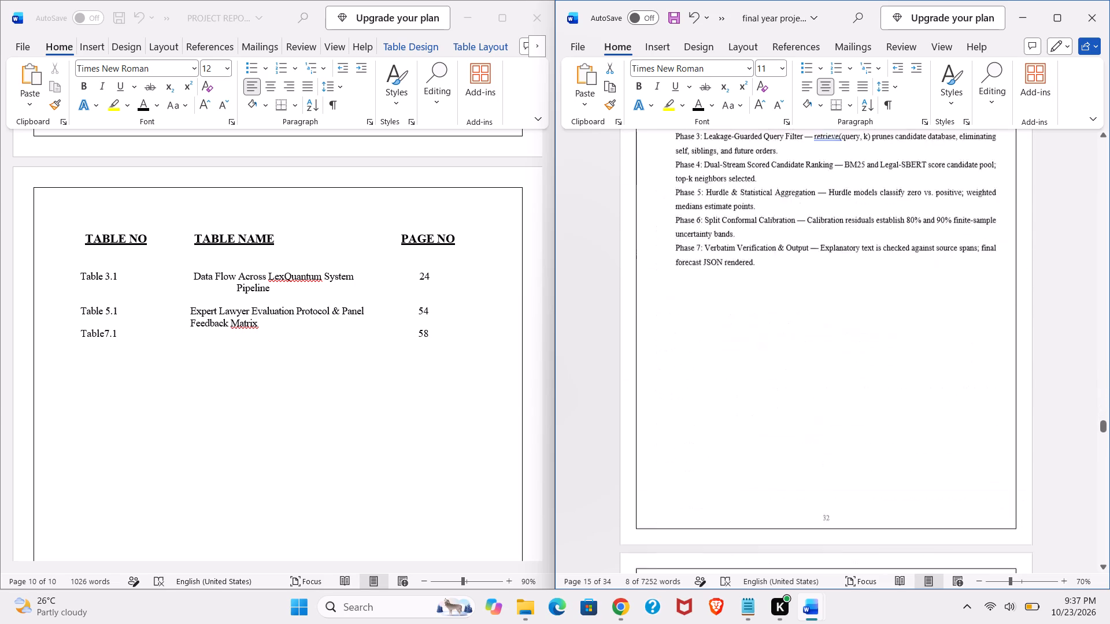
pyautogui.scroll(-8, 761, 361)
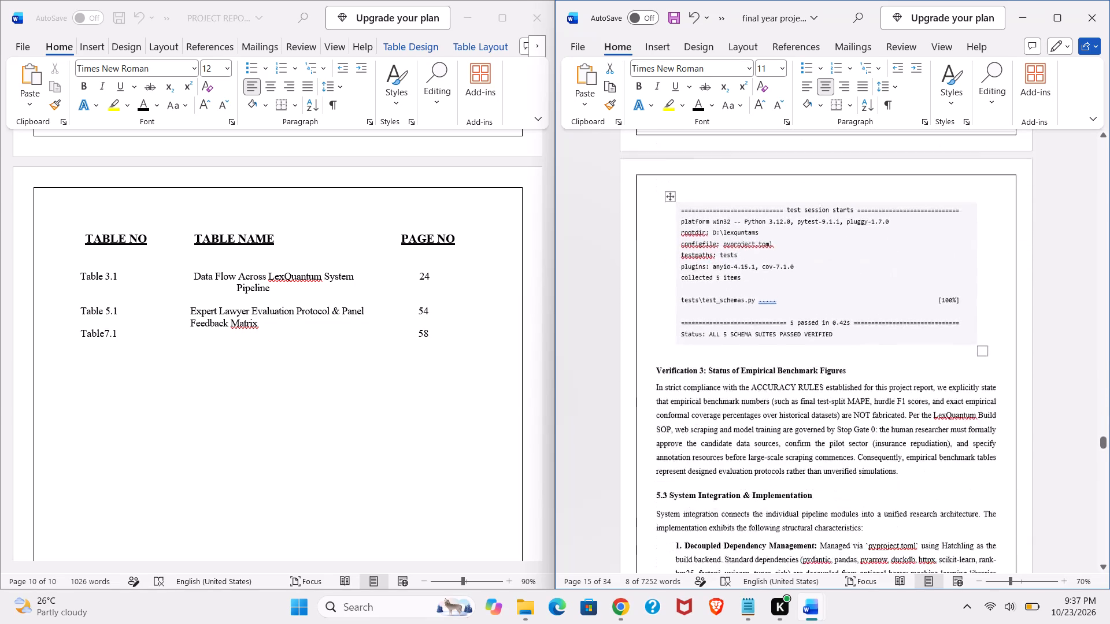
pyautogui.scroll(-6, 761, 361)
pyautogui.scroll(1, 761, 361)
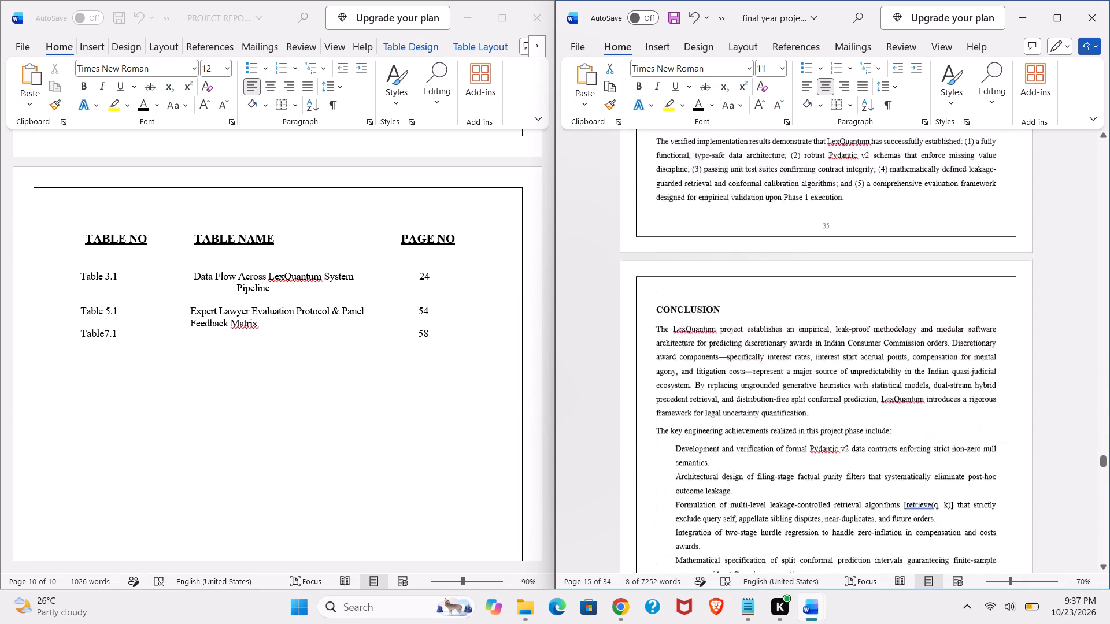
pyautogui.scroll(1, 761, 361)
pyautogui.click(797, 300)
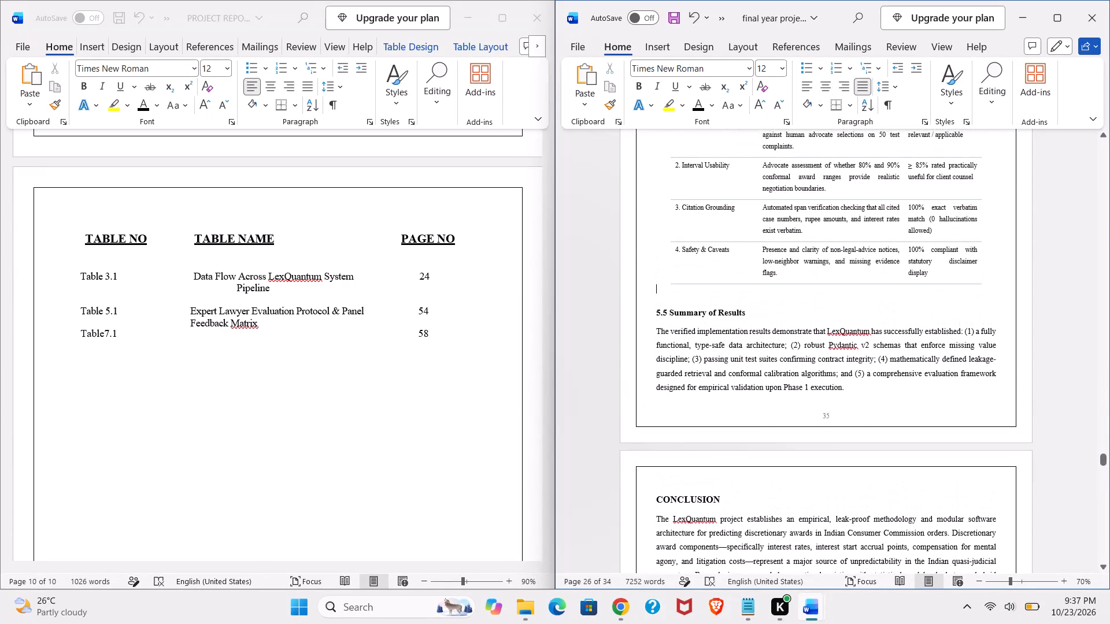
pyautogui.hotkey('shift', 't')
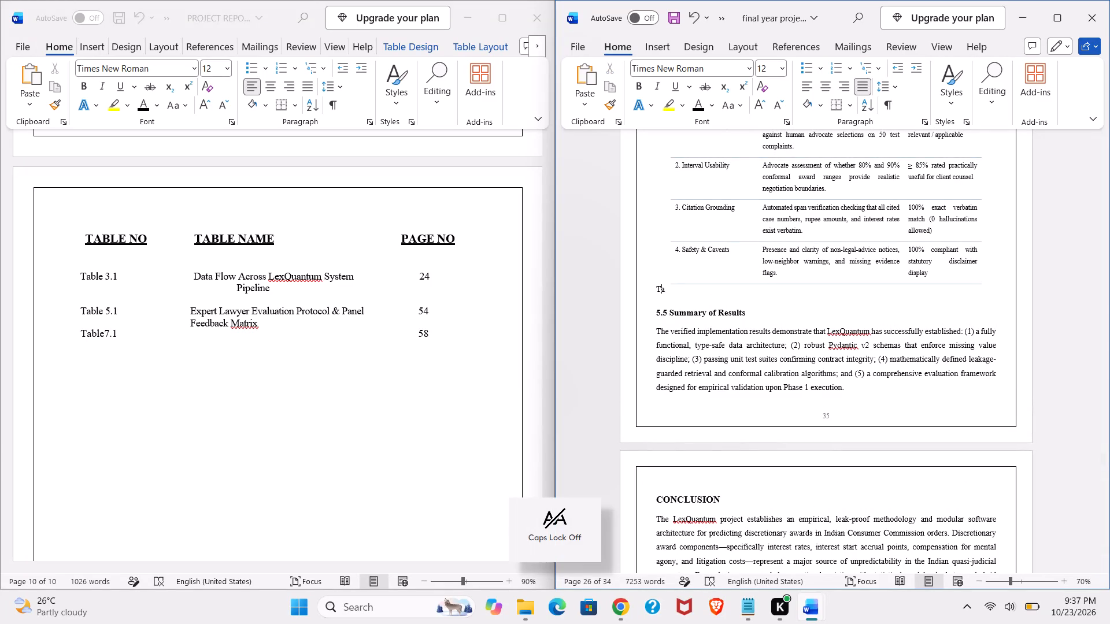
pyautogui.write('ble 51')
pyautogui.press('BackSpace')
pyautogui.write('.1')
pyautogui.press('space')
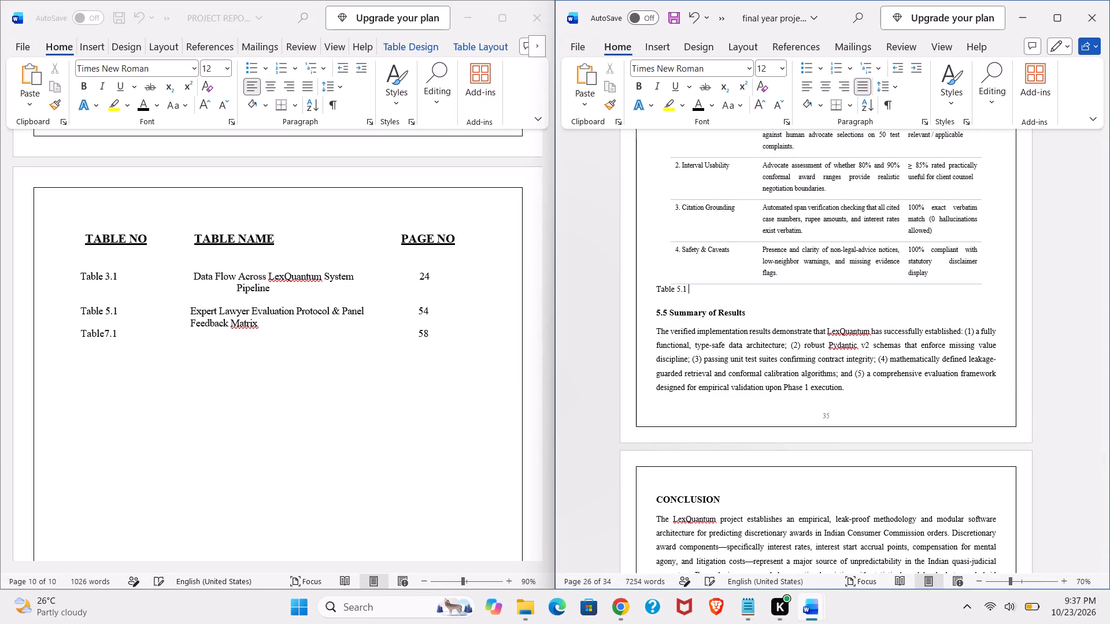
pyautogui.press('super+v')
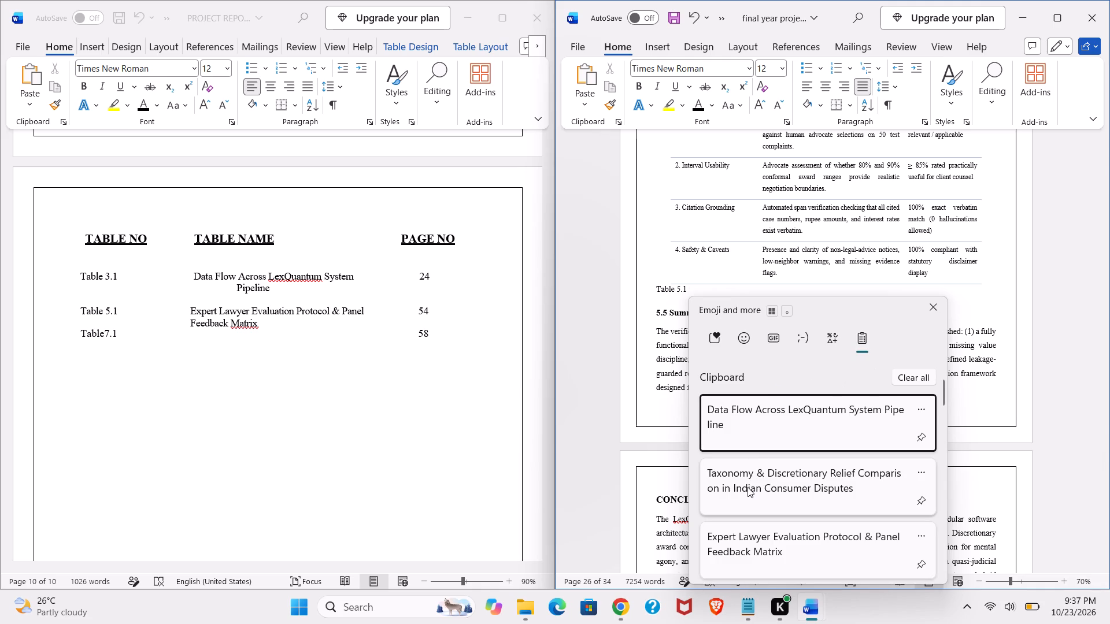
pyautogui.scroll(-1, 748, 487)
pyautogui.scroll(2, 748, 487)
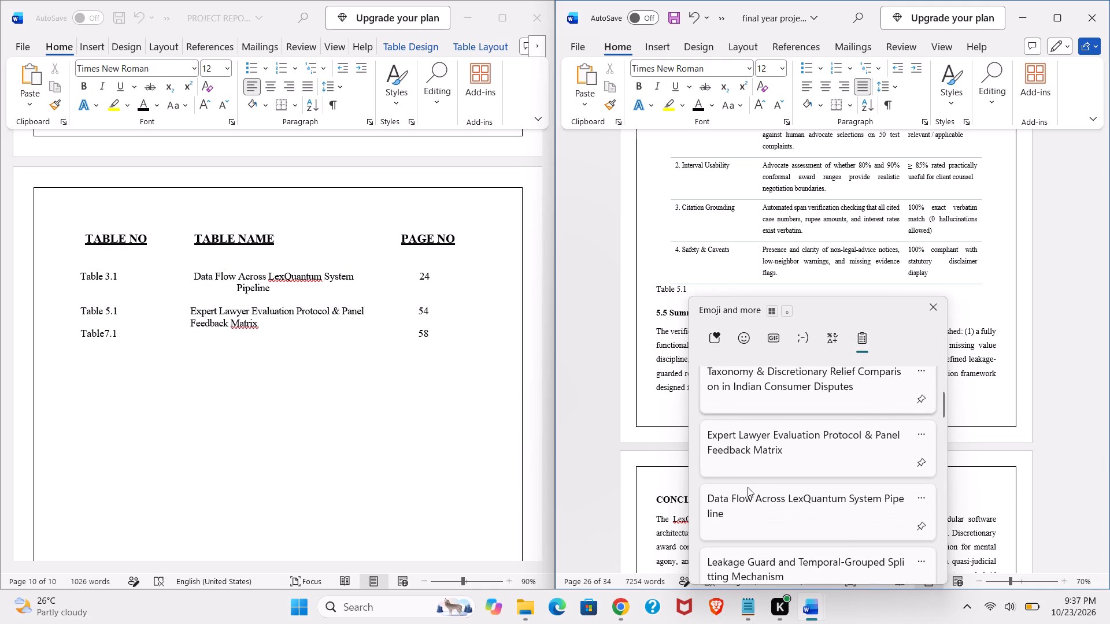
pyautogui.scroll(1, 748, 487)
pyautogui.click(746, 495)
pyautogui.hotkey('ctrl', 'v')
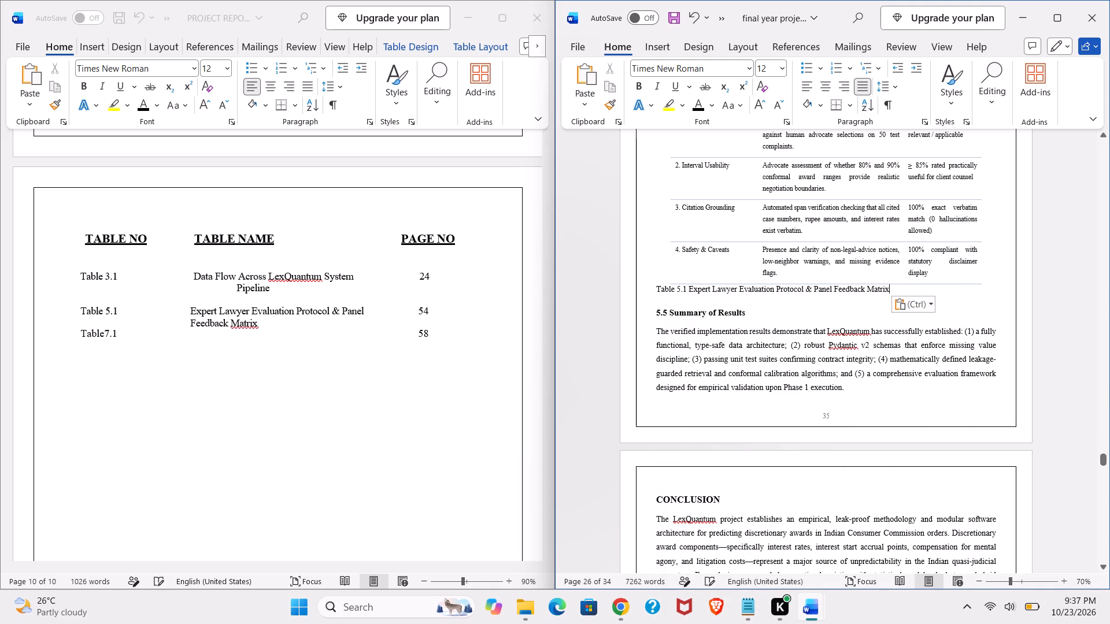
# Center the Table 5.1 caption and set its font size to 11.
pyautogui.click(827, 93)
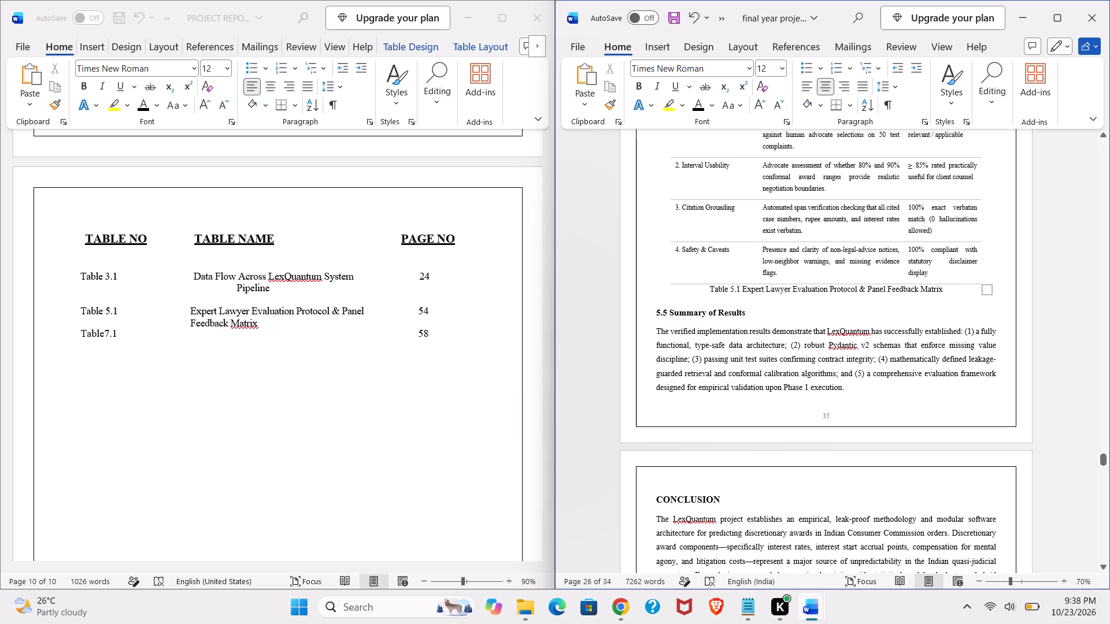
pyautogui.hotkey('shift', 'Left')
pyautogui.hotkey('shift', 'Left')
pyautogui.hotkey('shift', 'Left')
pyautogui.hotkey('shift', 'Left')
pyautogui.hotkey('shift', 'Left')
pyautogui.hotkey('shift', 'Left')
pyautogui.hotkey('shift', 'Left')
pyautogui.hotkey('shift', 'Left')
pyautogui.hotkey('shift', 'Left')
pyautogui.hotkey('shift', 'Left')
pyautogui.hotkey('shift', 'Left')
pyautogui.hotkey('shift', 'Left')
pyautogui.hotkey('shift', 'Left')
pyautogui.hotkey('shift', 'Left')
pyautogui.hotkey('shift', 'Left')
pyautogui.hotkey('shift', 'Left')
pyautogui.hotkey('shift', 'Left')
pyautogui.hotkey('shift', 'Left')
pyautogui.hotkey('shift', 'Left')
pyautogui.hotkey('shift', 'Left')
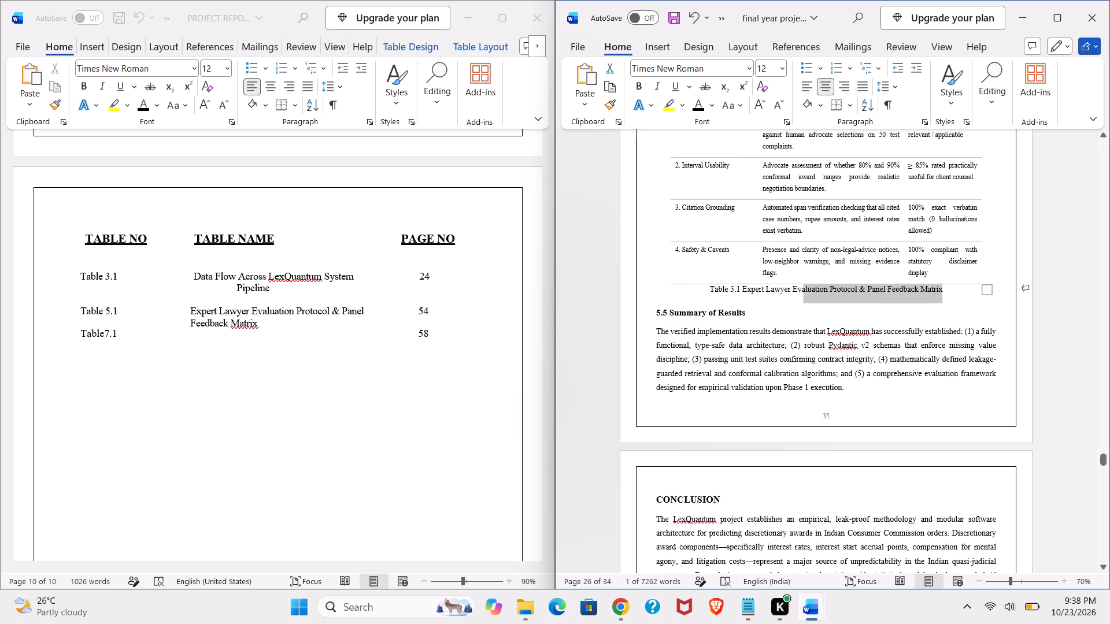
pyautogui.hotkey('shift', 'Left')
pyautogui.hotkey('shift', 'Left')
pyautogui.hotkey('shift', 'Left')
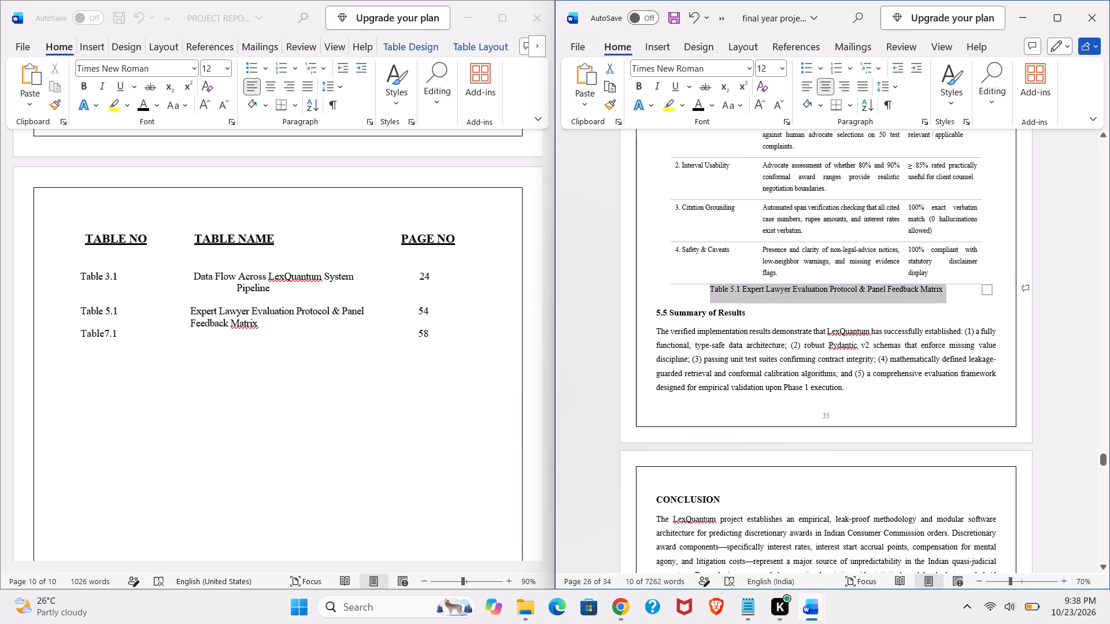
pyautogui.click(763, 68)
pyautogui.write('11')
pyautogui.press('Return')
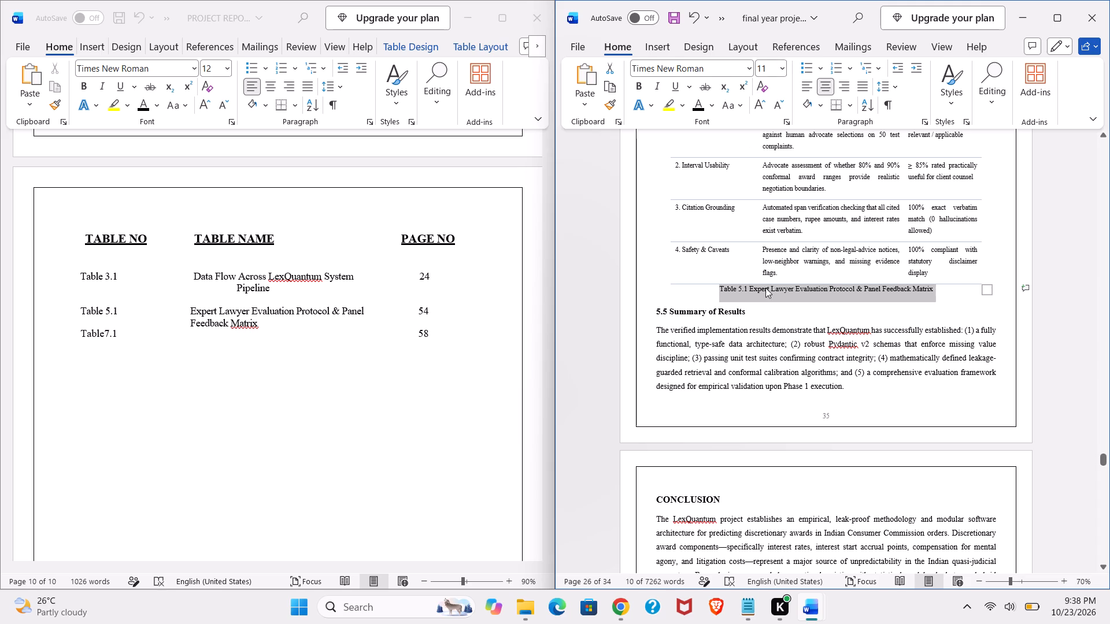
pyautogui.click(767, 338)
# Look through the Conclusion and Future Scope pages for further tables, and return to the lawyer evaluation table in section 5.4.
pyautogui.scroll(-1, 767, 338)
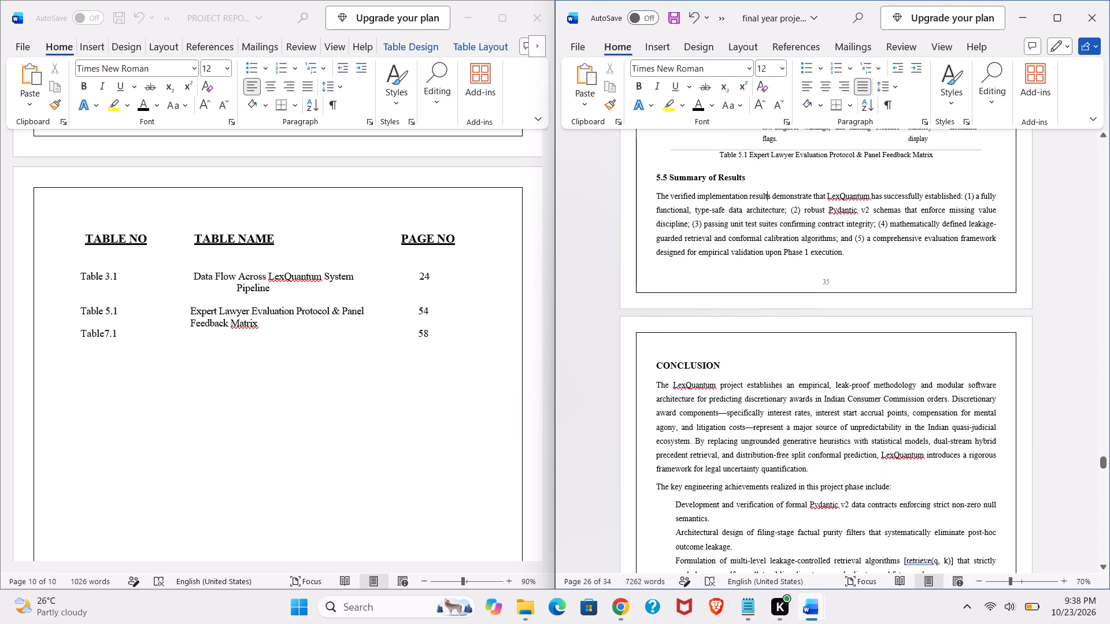
pyautogui.scroll(-1, 754, 174)
pyautogui.scroll(-2, 746, 245)
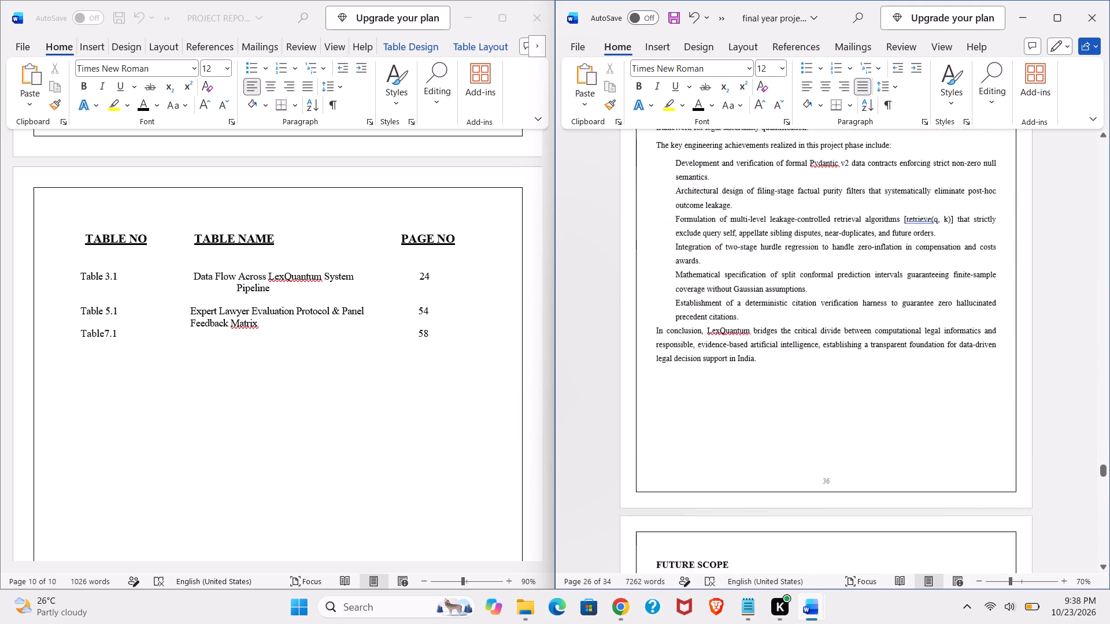
pyautogui.scroll(-2, 746, 245)
pyautogui.scroll(4, 746, 245)
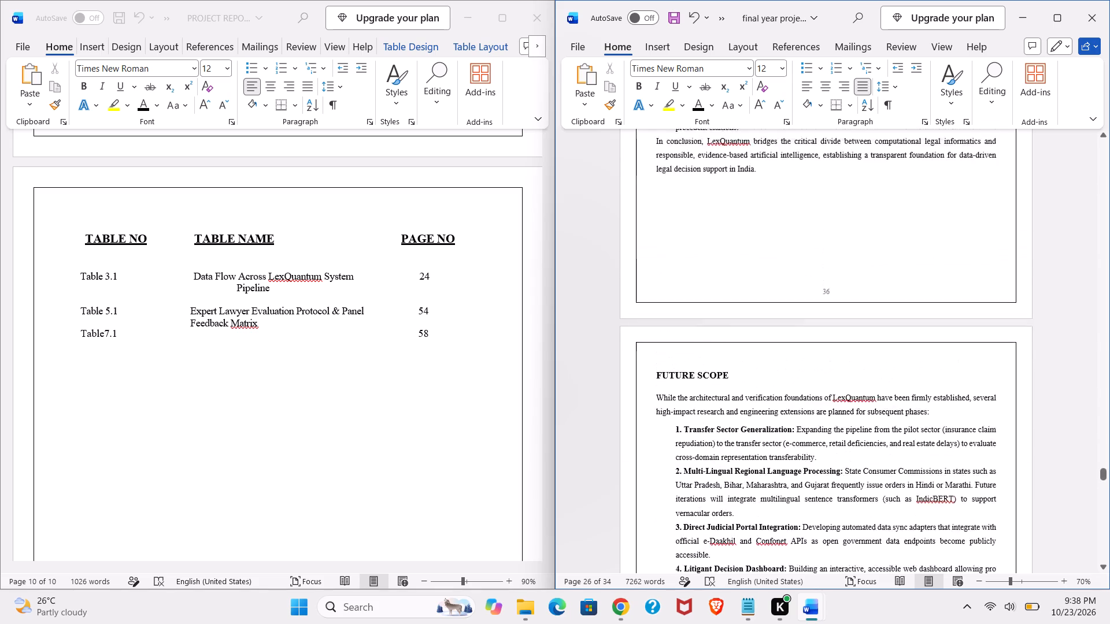
pyautogui.scroll(7, 746, 245)
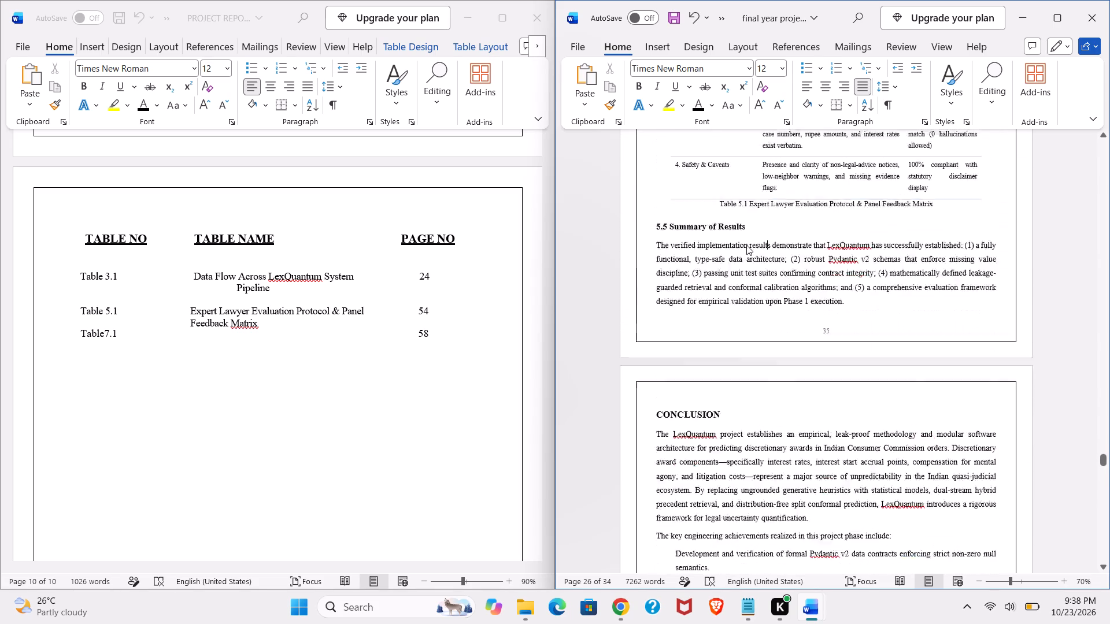
pyautogui.scroll(3, 746, 245)
pyautogui.scroll(-4, 746, 245)
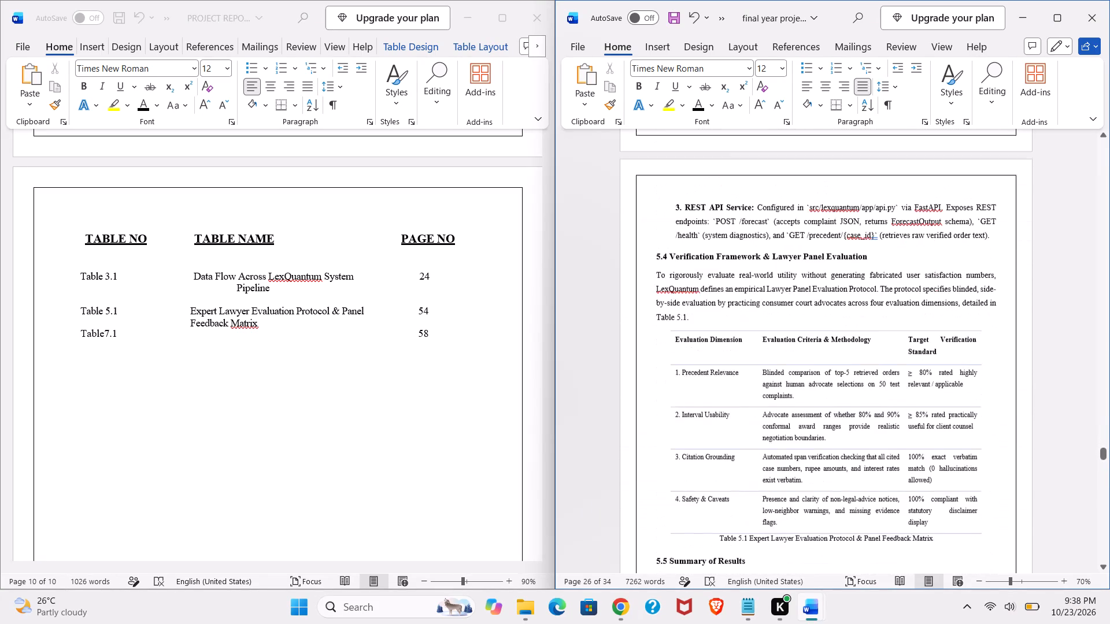
# Set the page number of the Table 5.1 entry in the list of tables to 35.
pyautogui.scroll(-1, 746, 245)
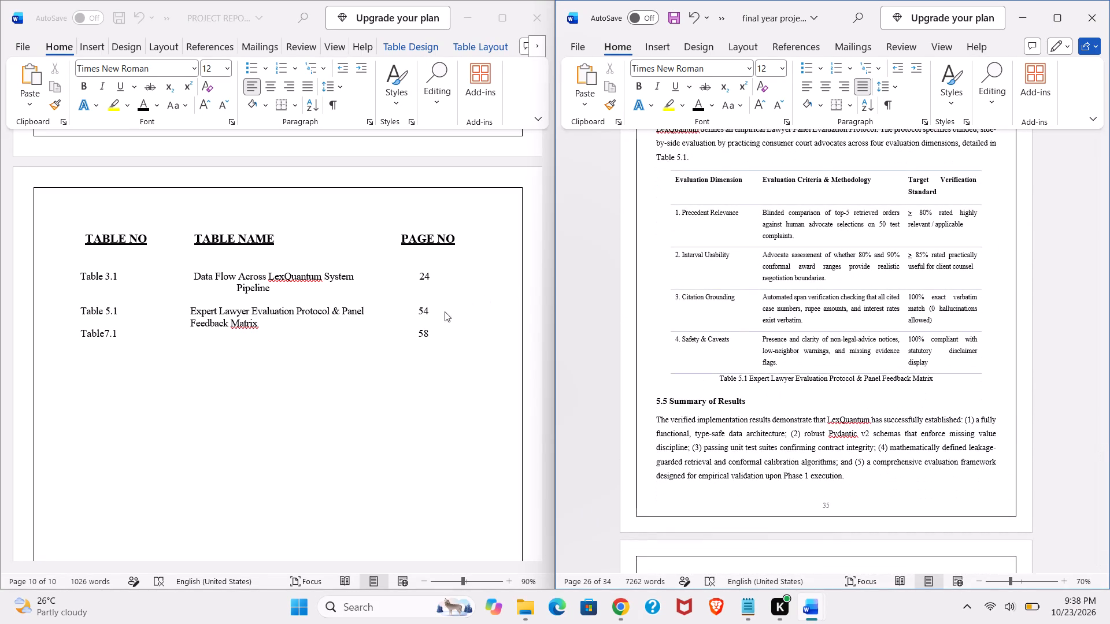
pyautogui.click(428, 313)
pyautogui.click(428, 313)
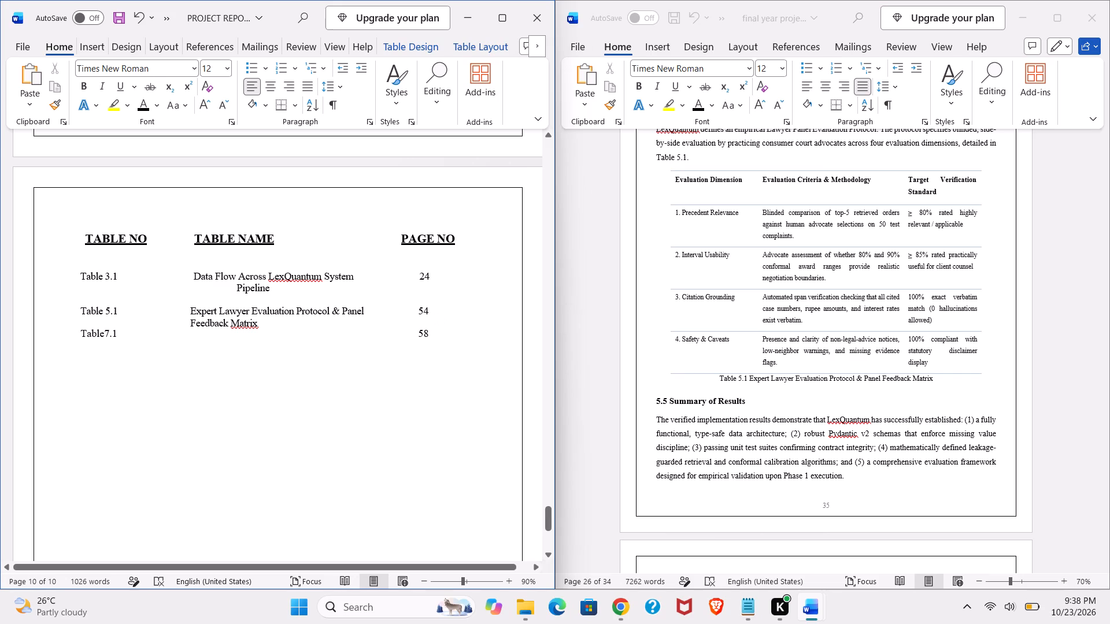
pyautogui.press('BackSpace')
pyautogui.press('BackSpace')
pyautogui.write('35')
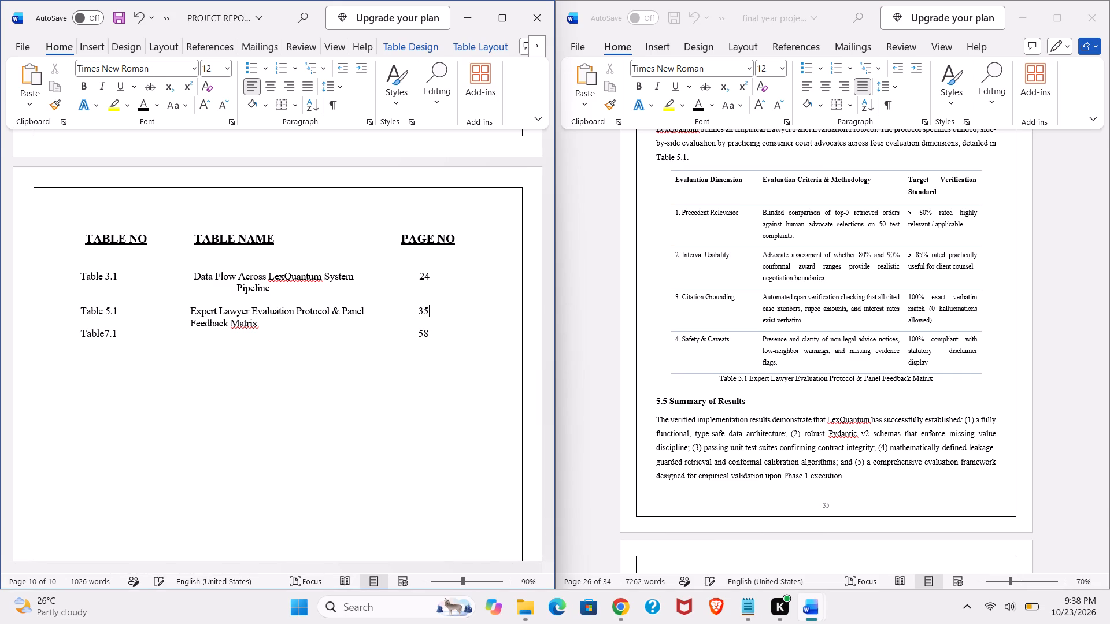
# Delete the old Table7.1 entry and its page number from the list of tables.
pyautogui.click(129, 333)
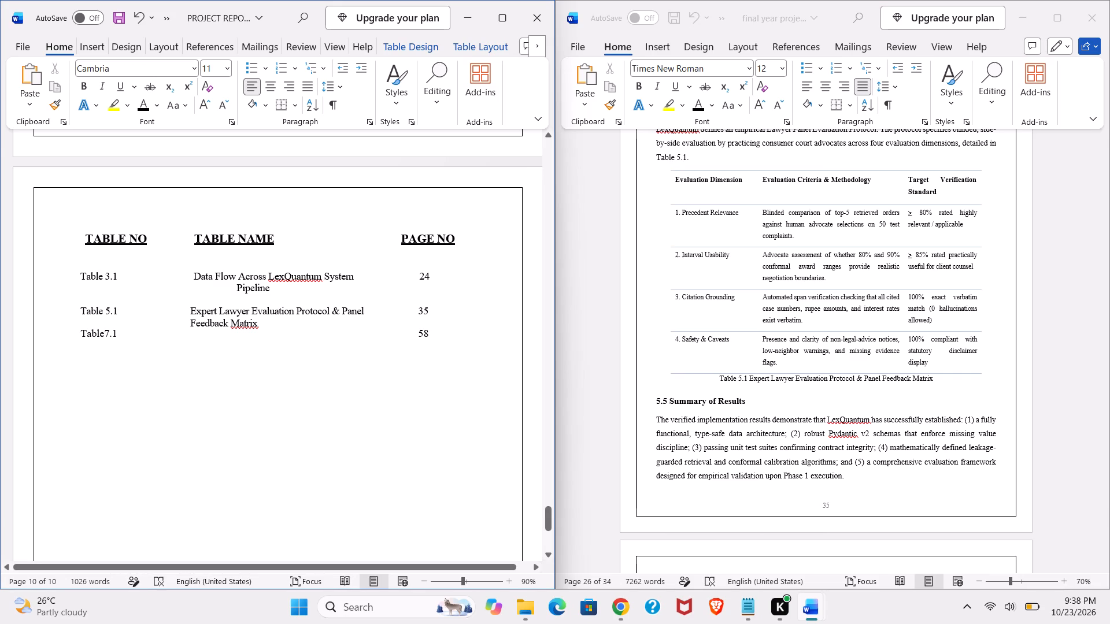
pyautogui.press('BackSpace')
pyautogui.press('BackSpace')
pyautogui.press('BackSpace')
pyautogui.press('BackSpace')
pyautogui.press('BackSpace')
pyautogui.press('BackSpace')
pyautogui.press('BackSpace')
pyautogui.press('BackSpace')
pyautogui.press('BackSpace')
pyautogui.press('BackSpace')
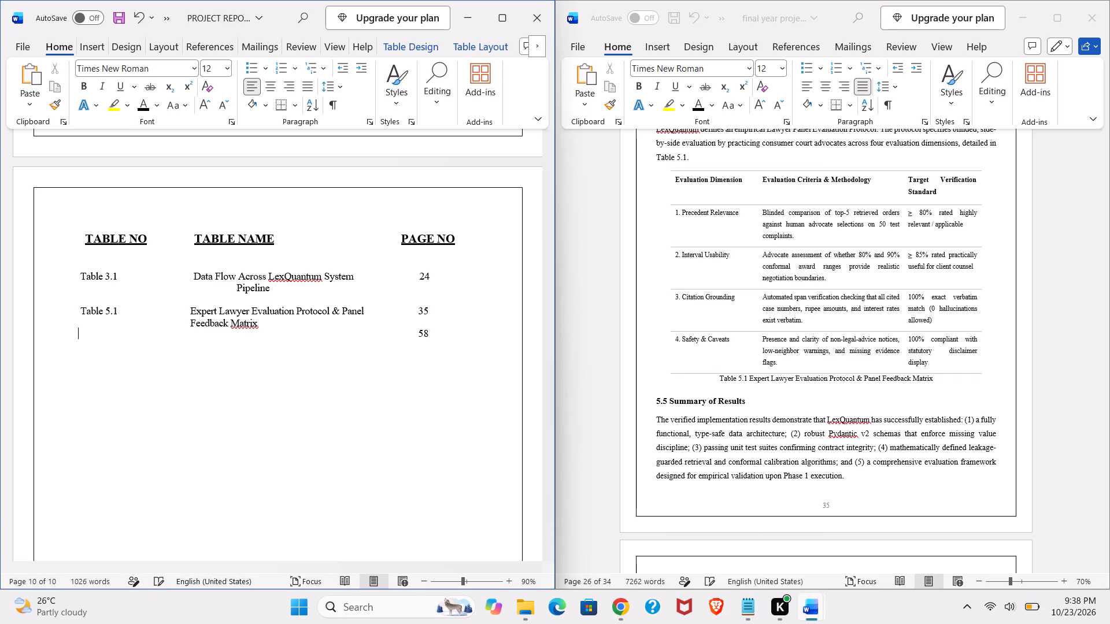
pyautogui.press('BackSpace')
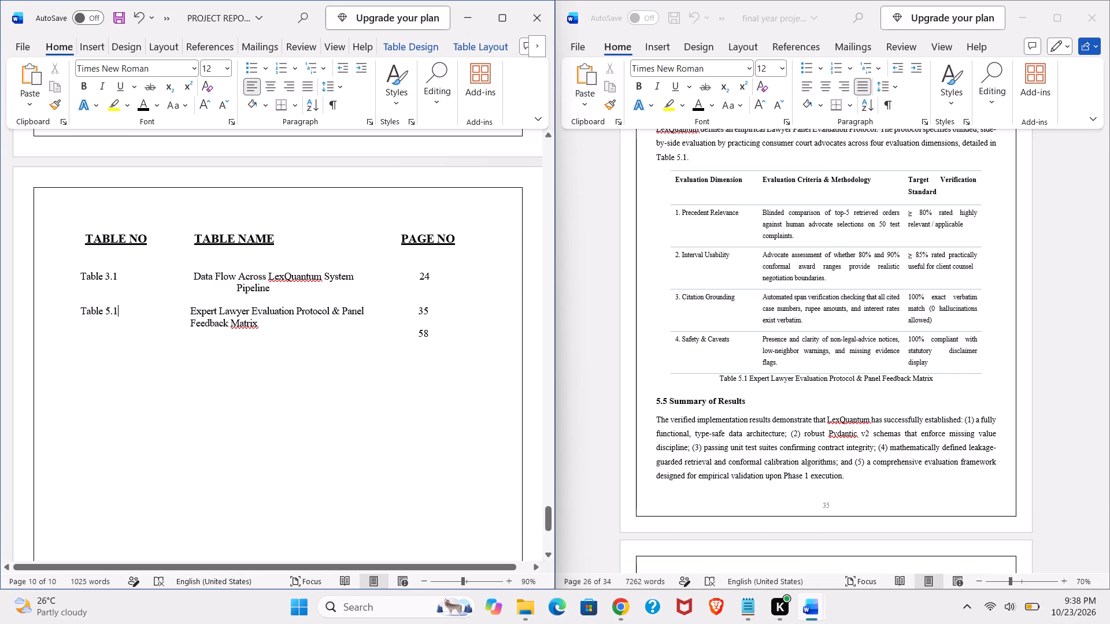
pyautogui.click(436, 333)
pyautogui.press('BackSpace')
pyautogui.press('BackSpace')
pyautogui.press('BackSpace')
# Copy the sentence "Table 7.1 delineates the taxonomy of dispute sectors, core issues, and standard relief types." below the Appendix A table as its caption.
pyautogui.scroll(-2, 828, 416)
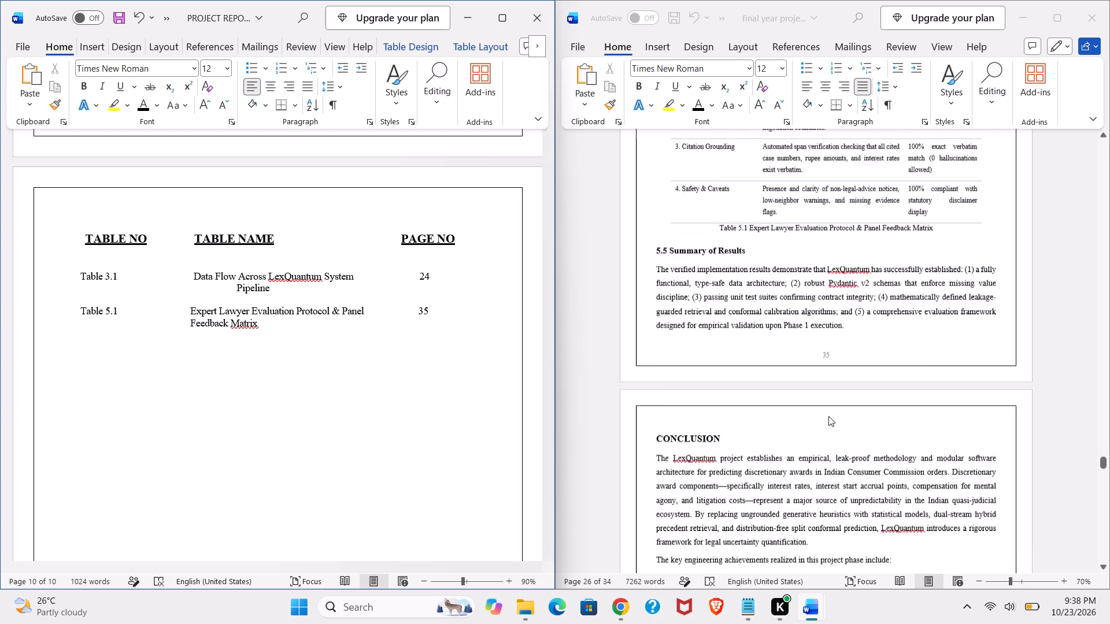
pyautogui.scroll(-5, 828, 416)
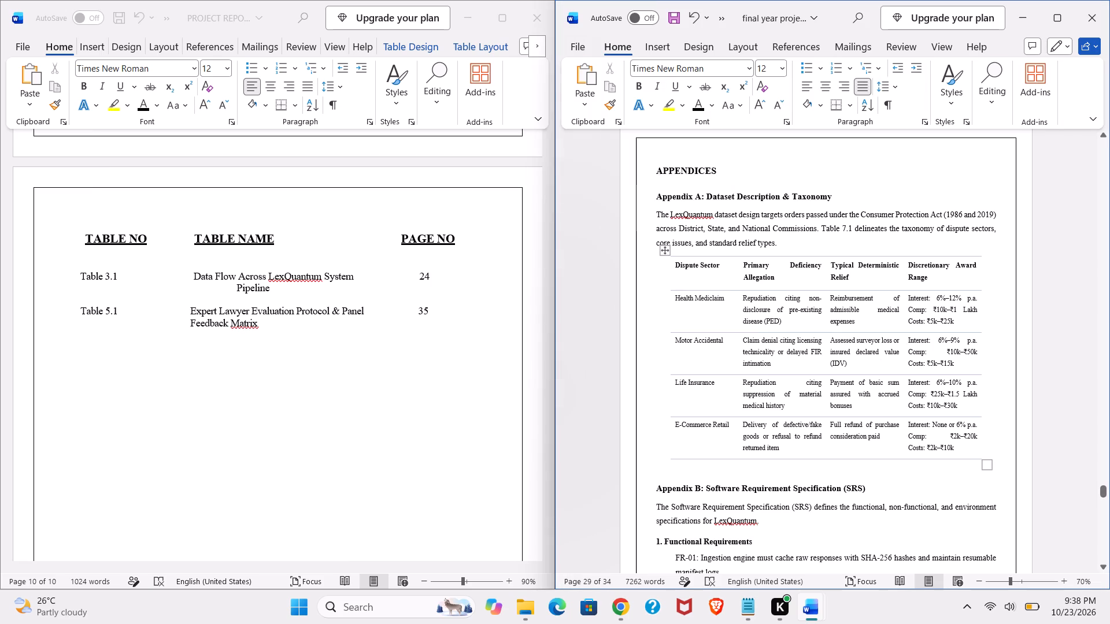
pyautogui.moveTo(822, 228); pyautogui.dragTo(823, 241)
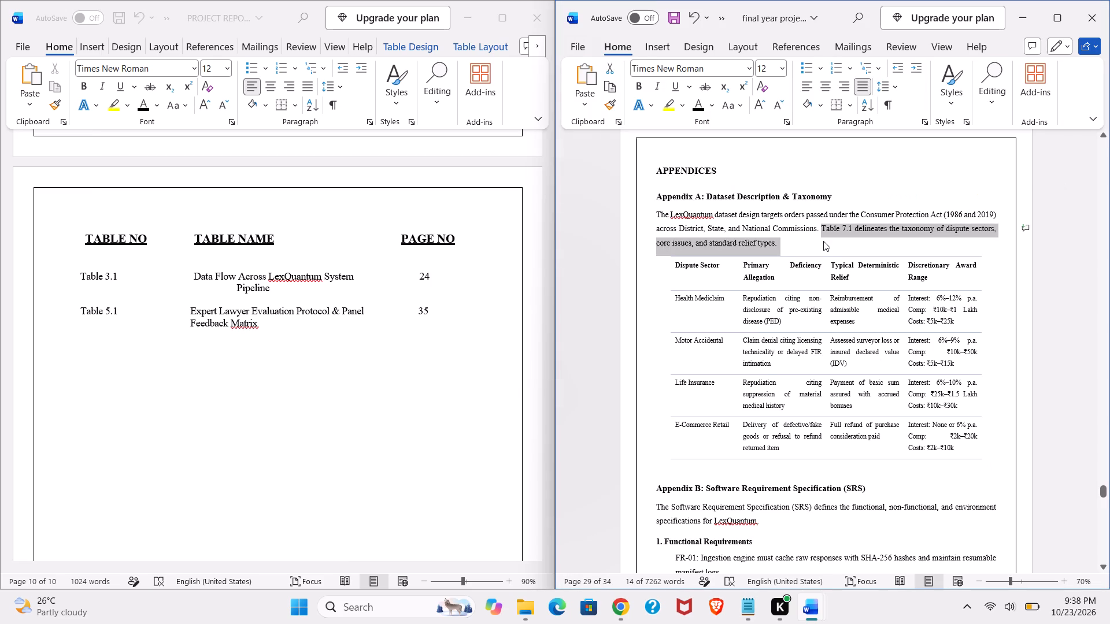
pyautogui.hotkey('ctrl', 'c')
pyautogui.click(780, 474)
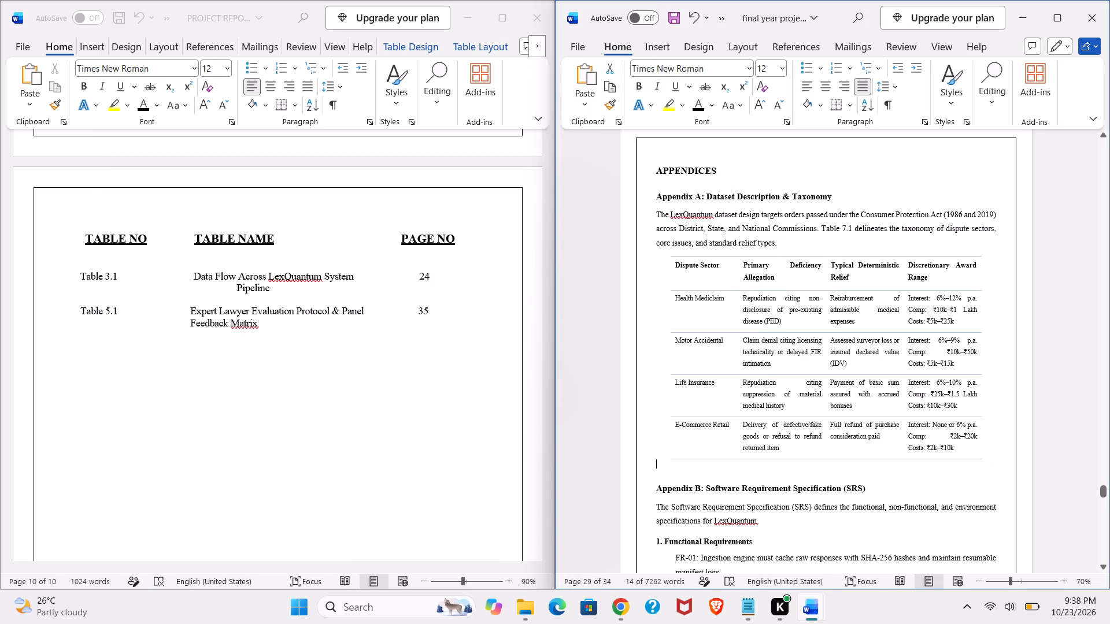
pyautogui.hotkey('ctrl', 'v')
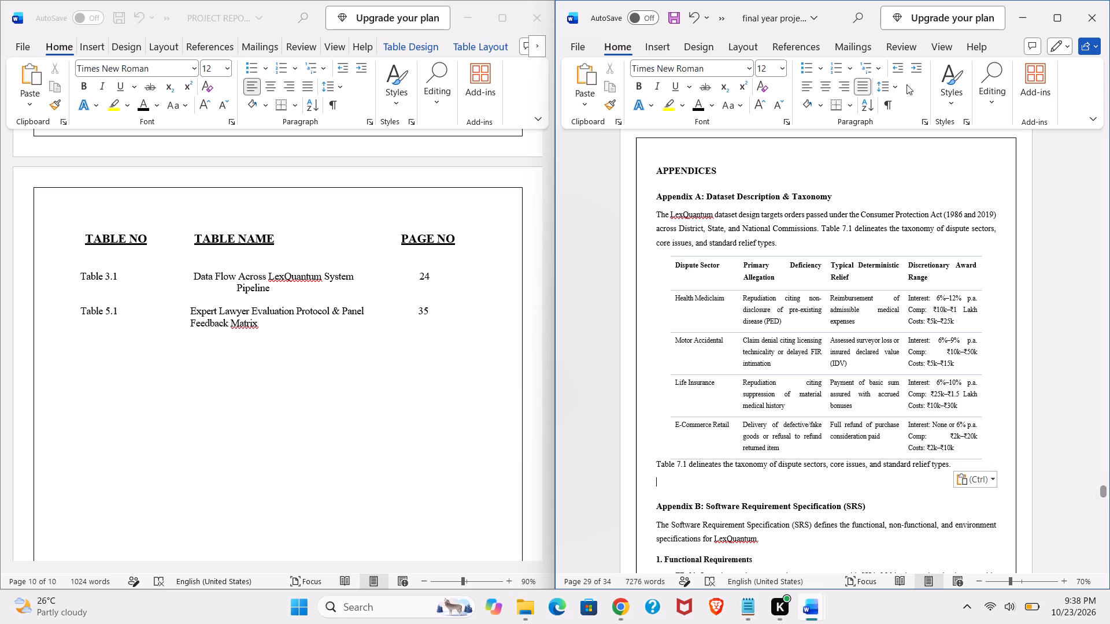
# Center the Table 7.1 caption under the Appendix A table.
pyautogui.click(828, 80)
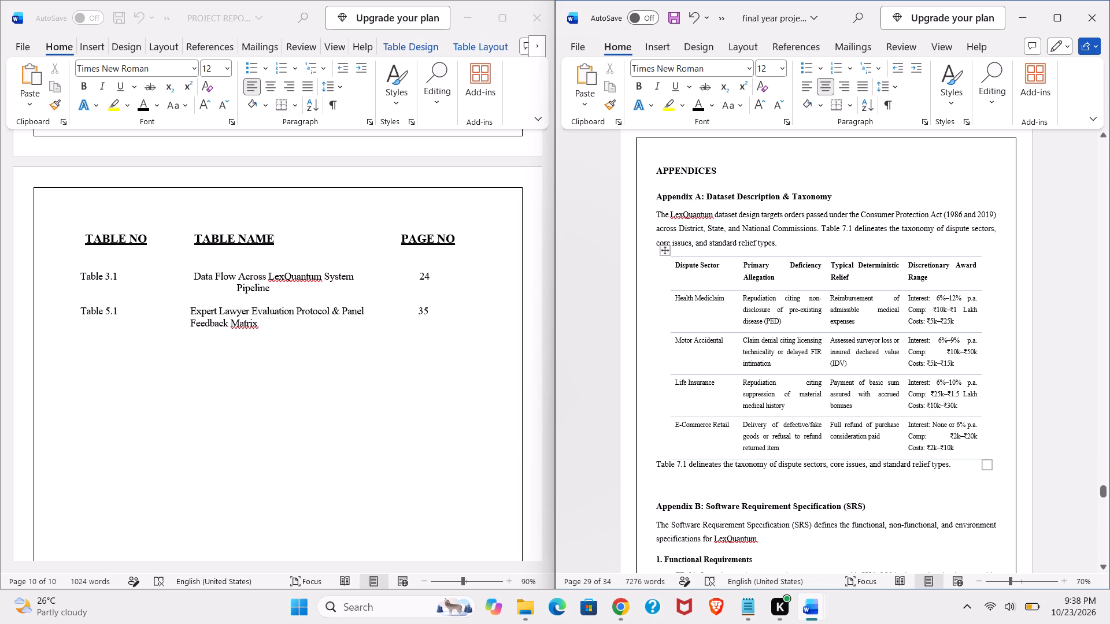
pyautogui.click(791, 466)
pyautogui.click(828, 92)
# Copy the Table 7.1 caption text from "delineates" onward into the table name column beneath the Table 5.1 title in the list of tables.
pyautogui.moveTo(974, 467); pyautogui.dragTo(811, 463)
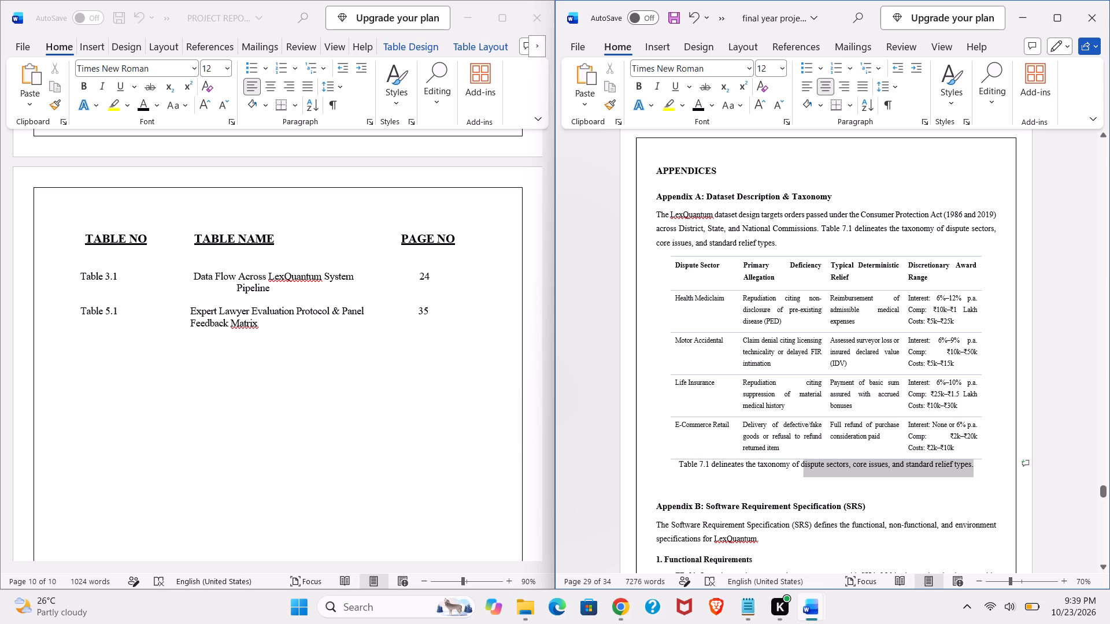
pyautogui.moveTo(811, 463); pyautogui.dragTo(721, 461)
pyautogui.hotkey('ctrl', 'c')
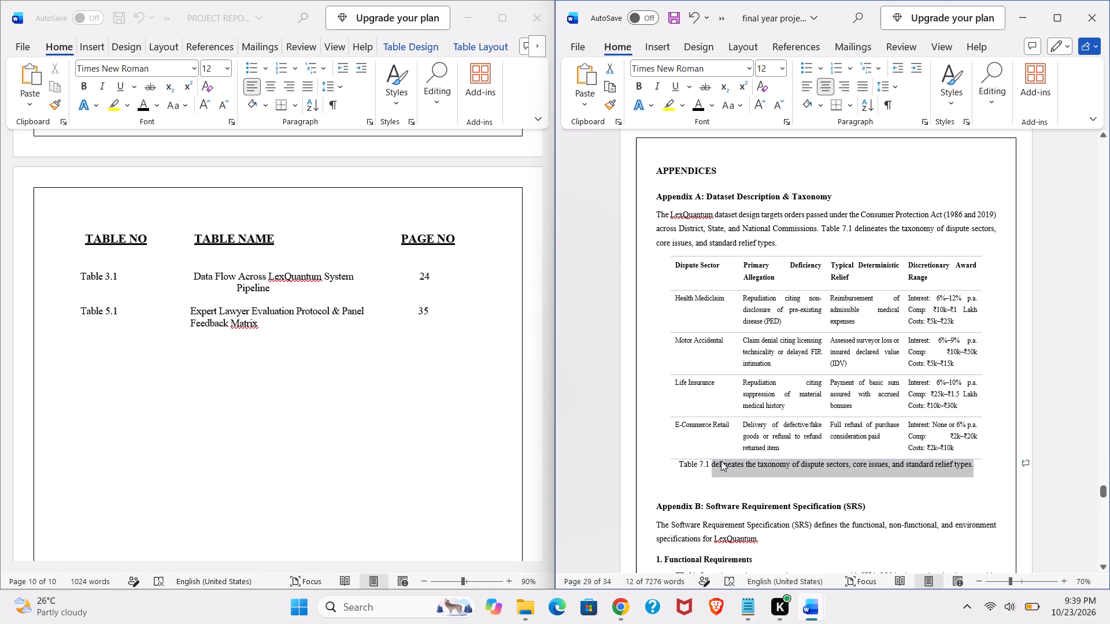
pyautogui.click(88, 335)
pyautogui.click(234, 346)
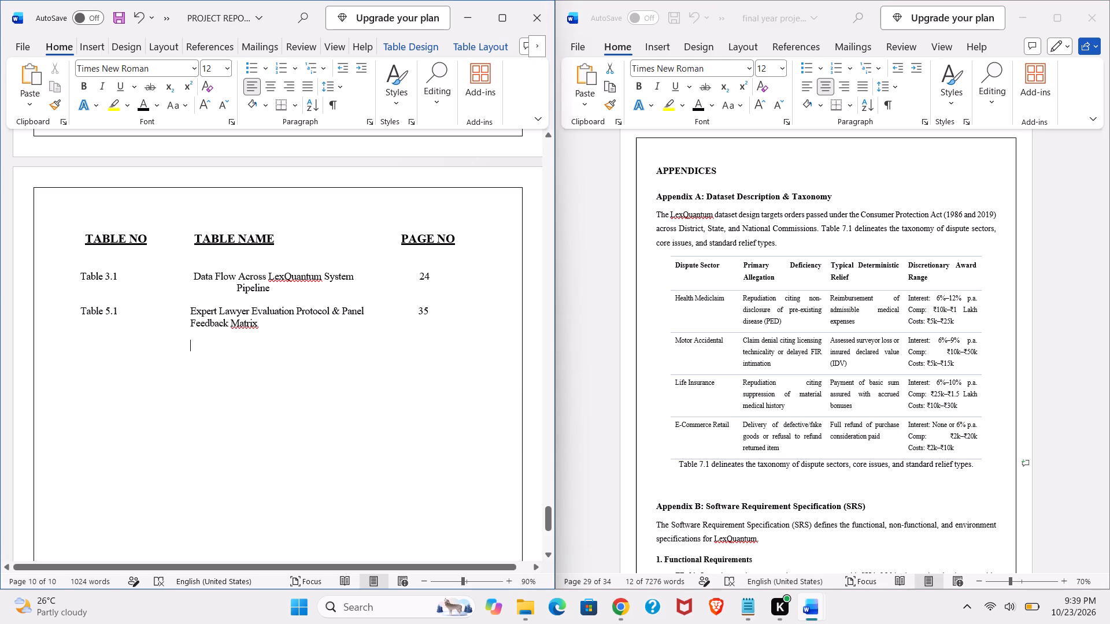
pyautogui.hotkey('ctrl', 'v')
# Add a new line beneath Table 5.1 in the table number column of the list of tables.
pyautogui.click(102, 352)
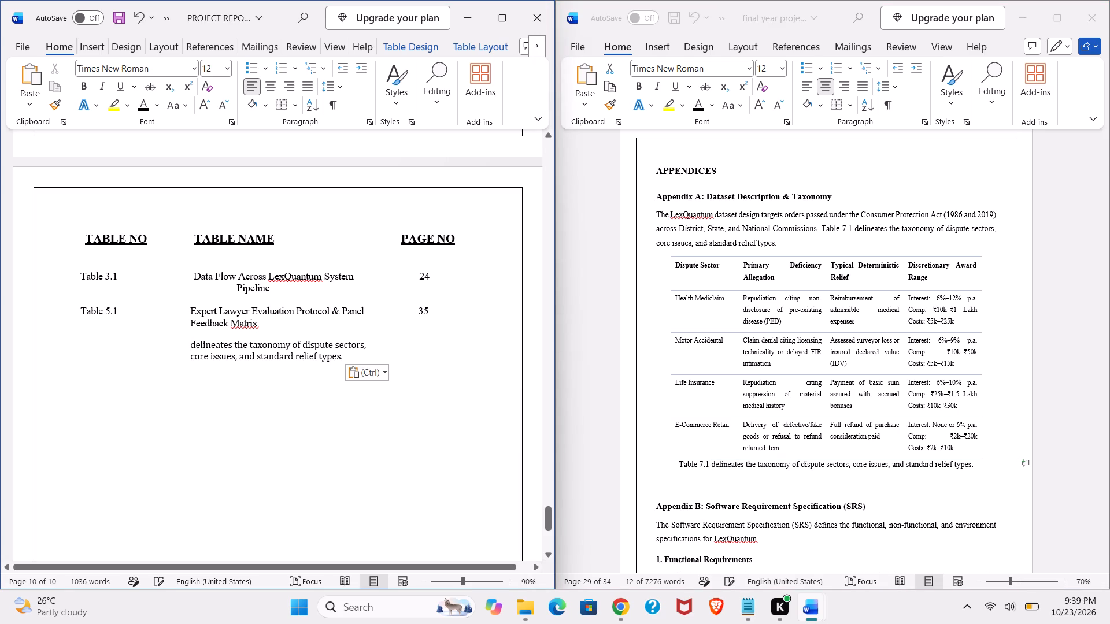
pyautogui.click(101, 352)
pyautogui.click(90, 367)
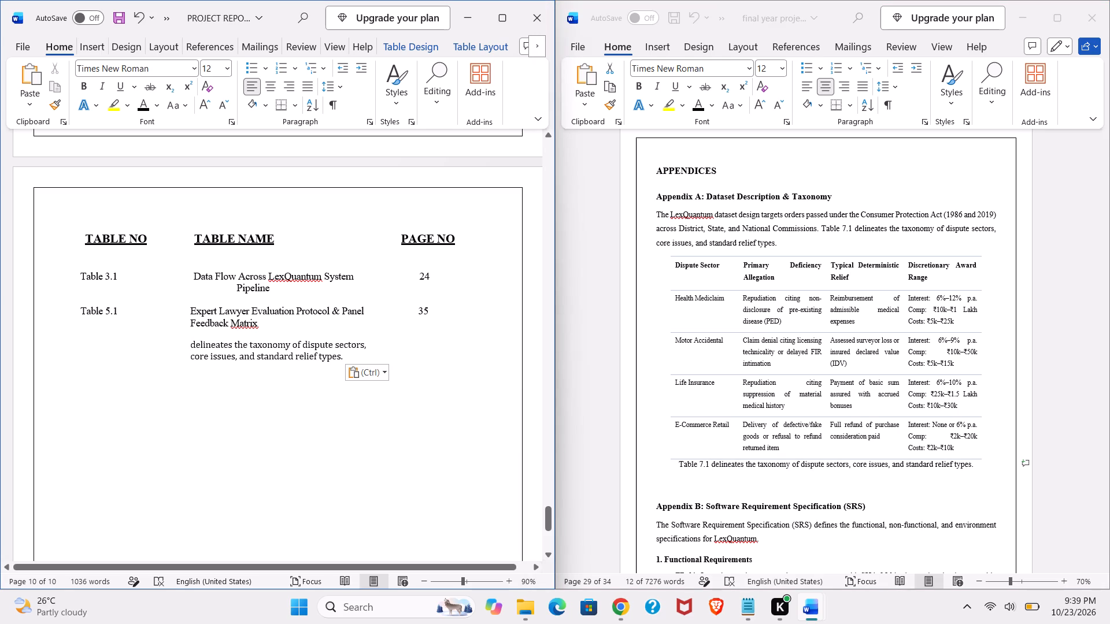
pyautogui.click(100, 358)
pyautogui.click(140, 307)
pyautogui.press('Down')
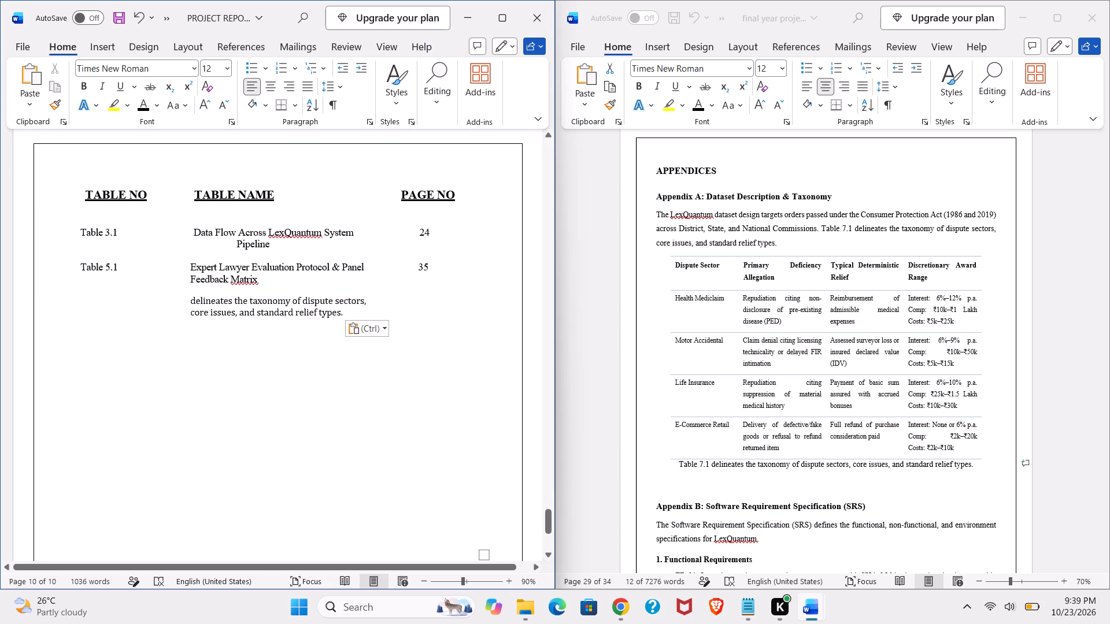
pyautogui.click(130, 320)
pyautogui.click(115, 313)
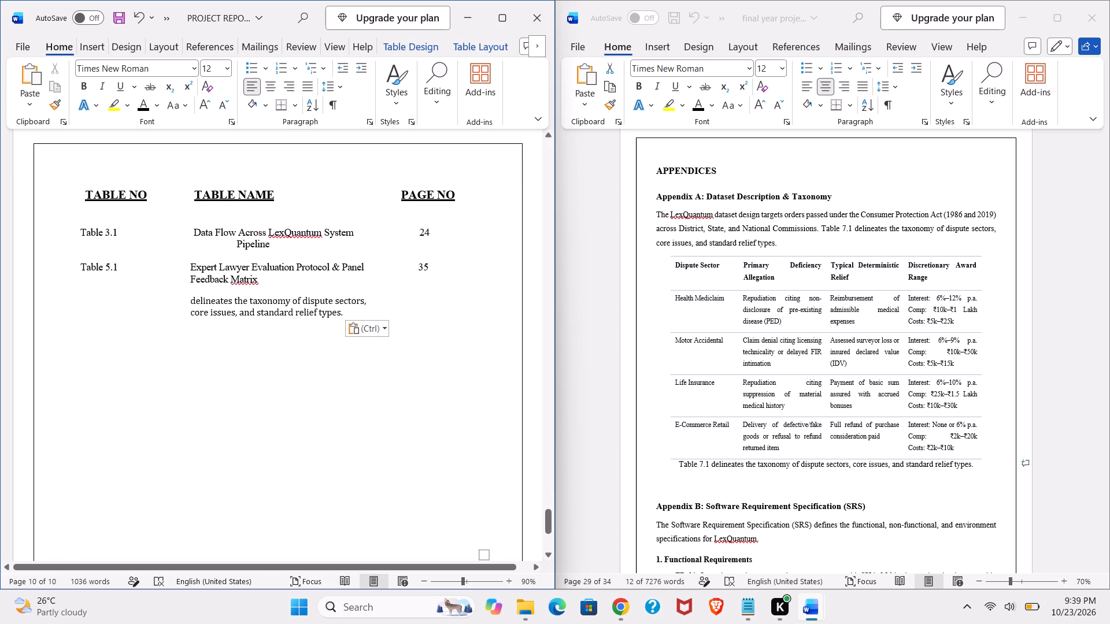
pyautogui.press('Right')
pyautogui.press('Return')
pyautogui.press('Return')
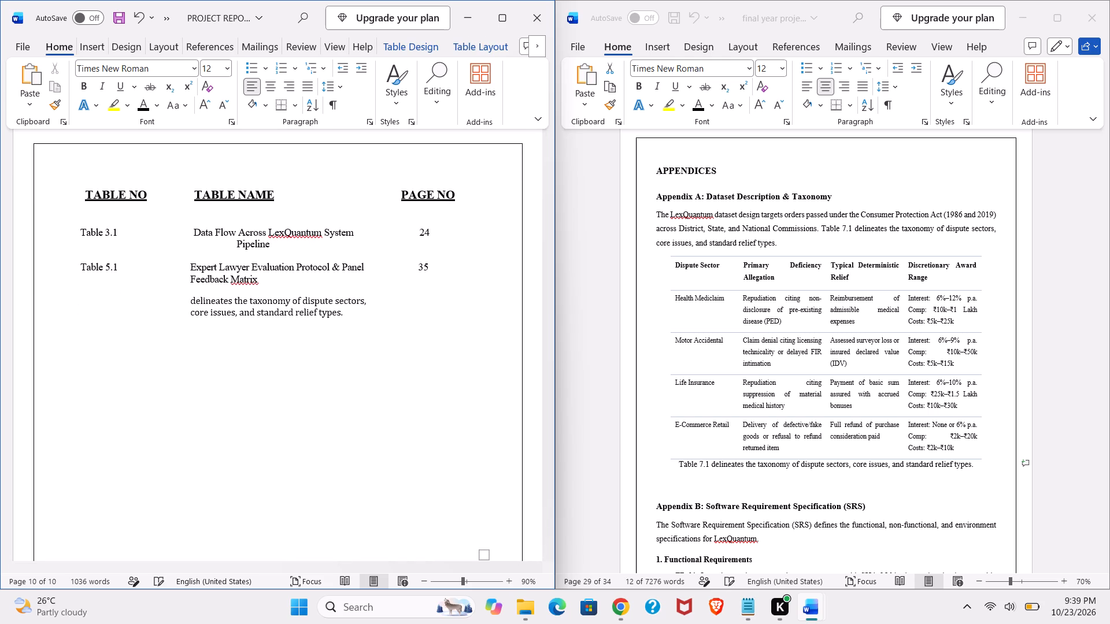
pyautogui.hotkey('shift', 't')
pyautogui.press('BackSpace')
pyautogui.press('BackSpace')
# Change the pasted "delineates the taxonomy of dispute sectors…" table name to Capitalize Each Word case.
pyautogui.moveTo(193, 300); pyautogui.dragTo(323, 322)
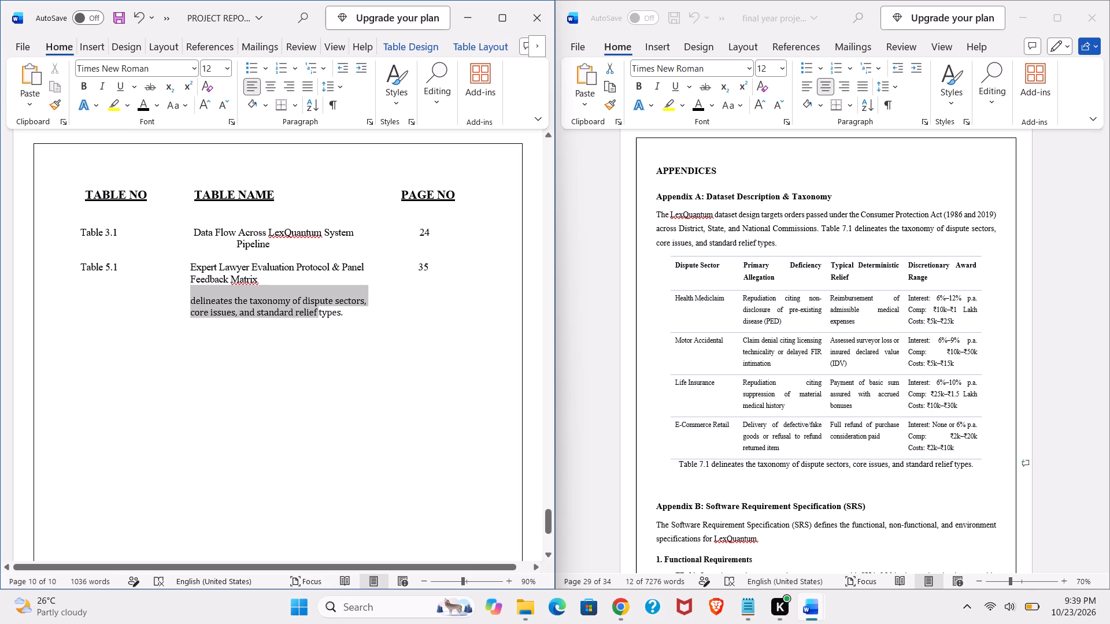
pyautogui.moveTo(323, 322); pyautogui.dragTo(345, 318)
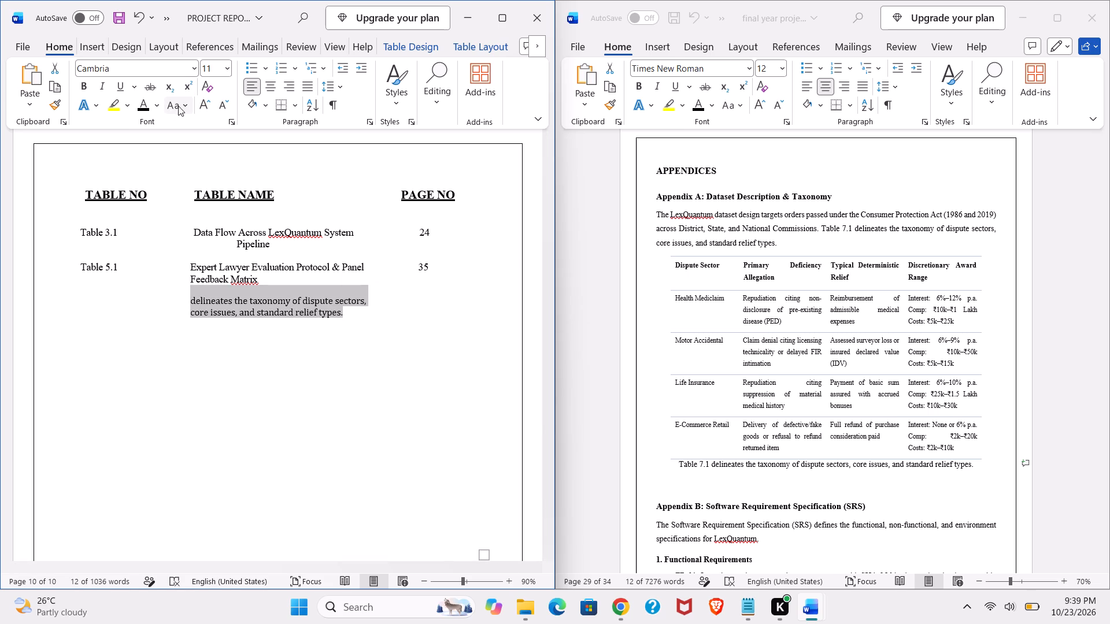
pyautogui.moveTo(179, 105); pyautogui.dragTo(205, 178)
pyautogui.click(205, 178)
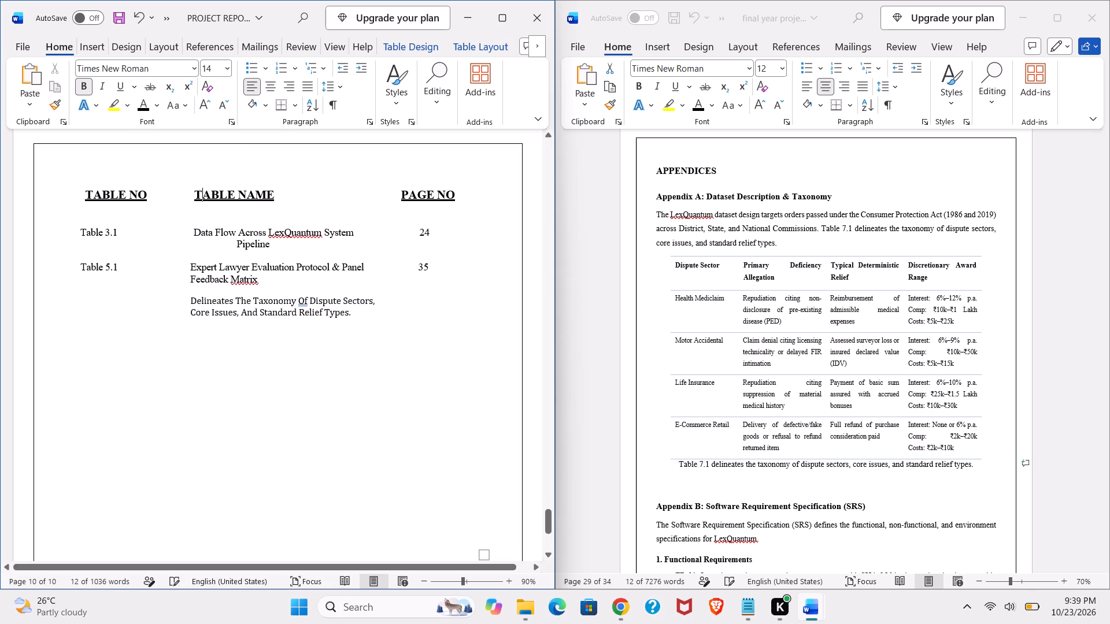
# Enter "Table 7.1" on the new line beneath Table 5.1 in the table number column.
pyautogui.click(128, 312)
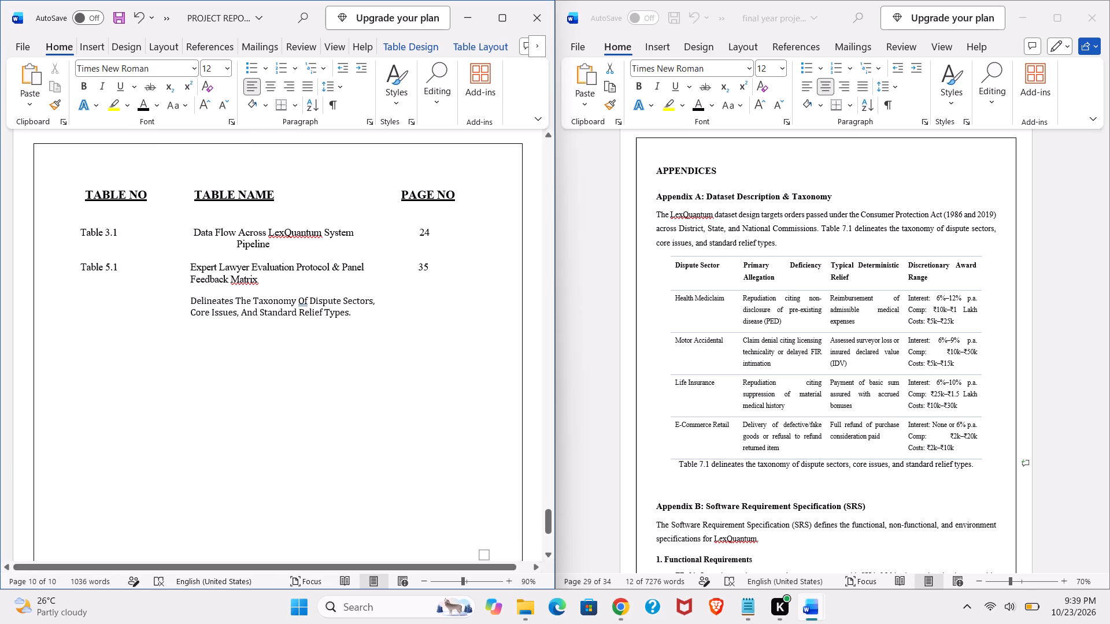
pyautogui.click(183, 303)
pyautogui.click(97, 309)
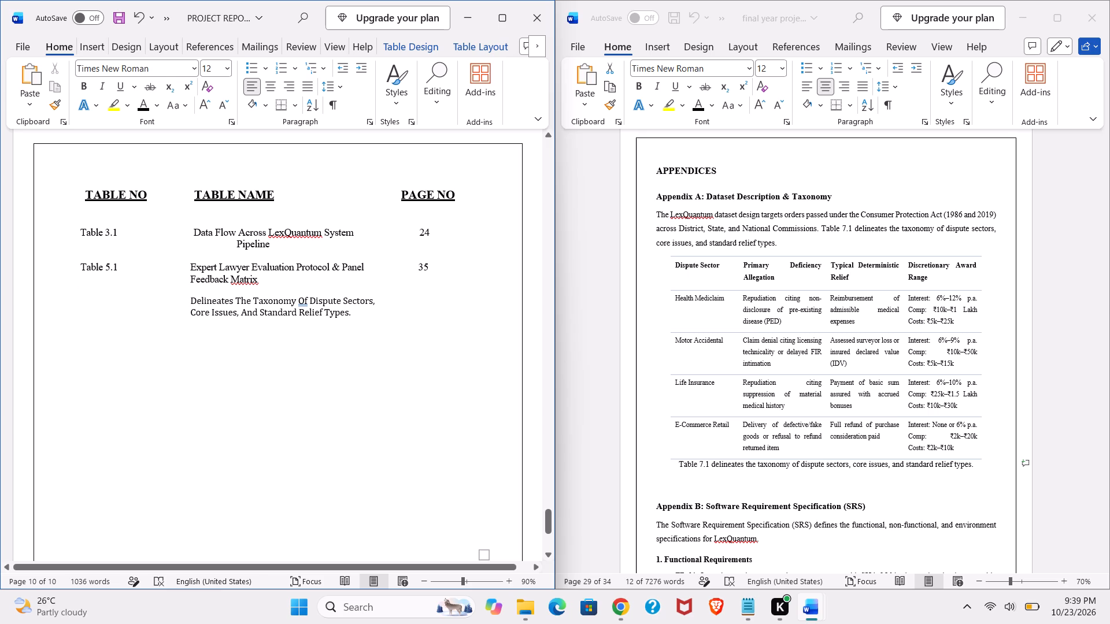
pyautogui.write('Table 7/')
pyautogui.press('BackSpace')
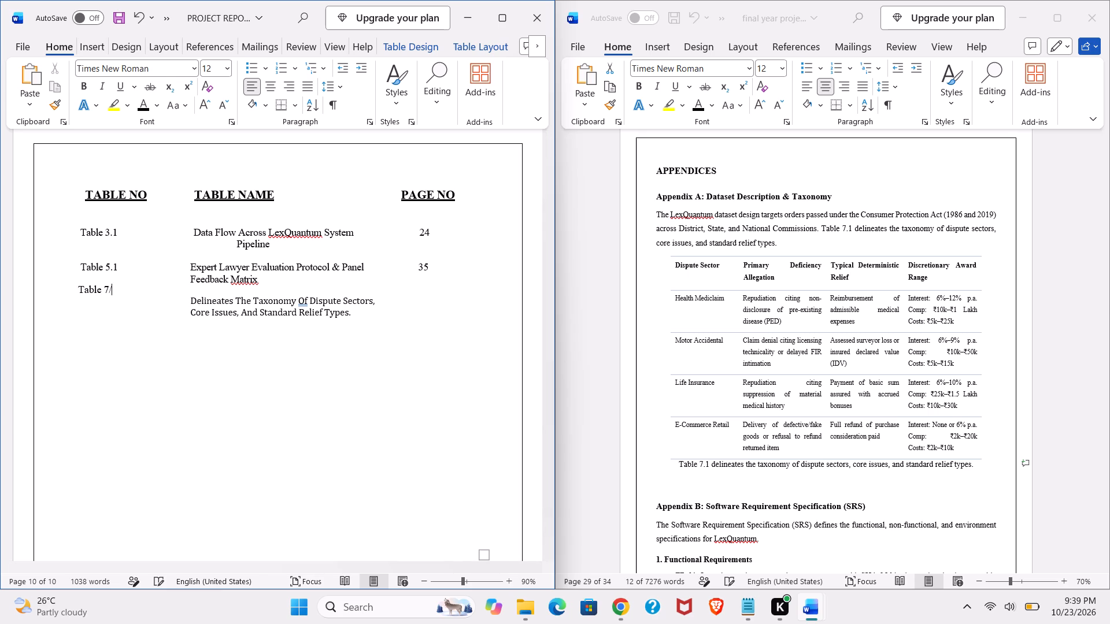
pyautogui.write('.1')
# Review the report pages around the Table 5.1 caption and the Appendix A table.
pyautogui.scroll(1, 736, 203)
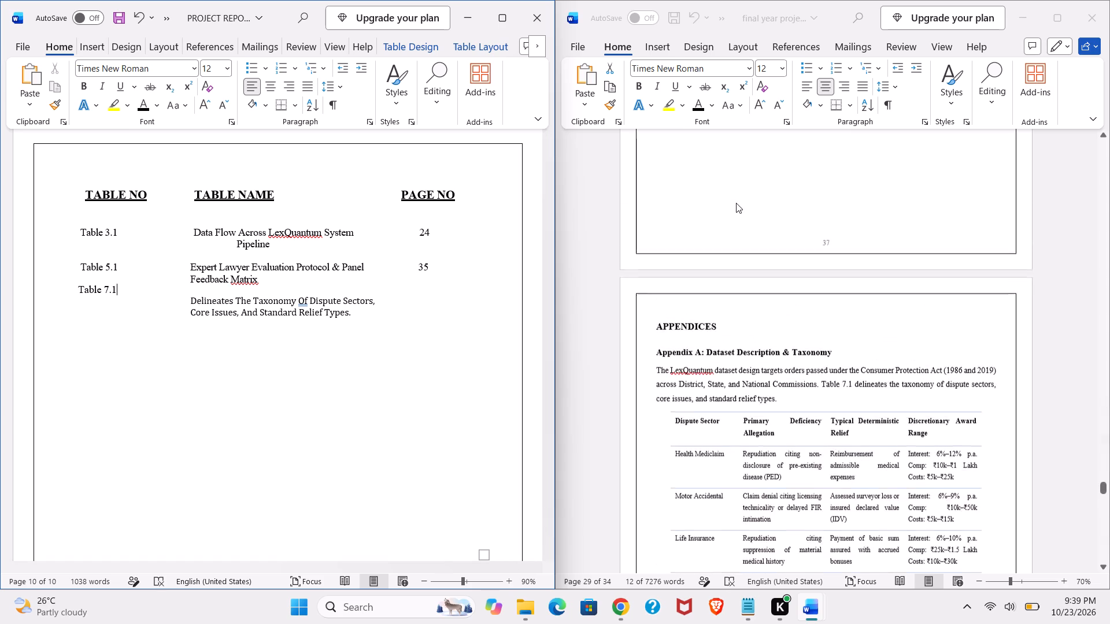
pyautogui.scroll(4, 736, 203)
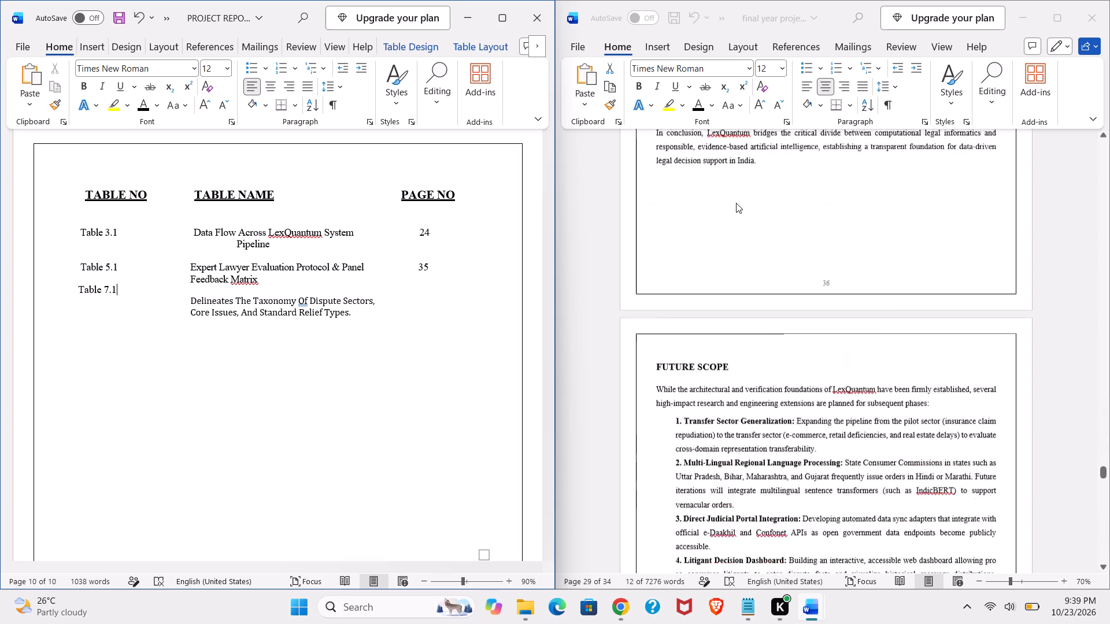
pyautogui.scroll(4, 736, 203)
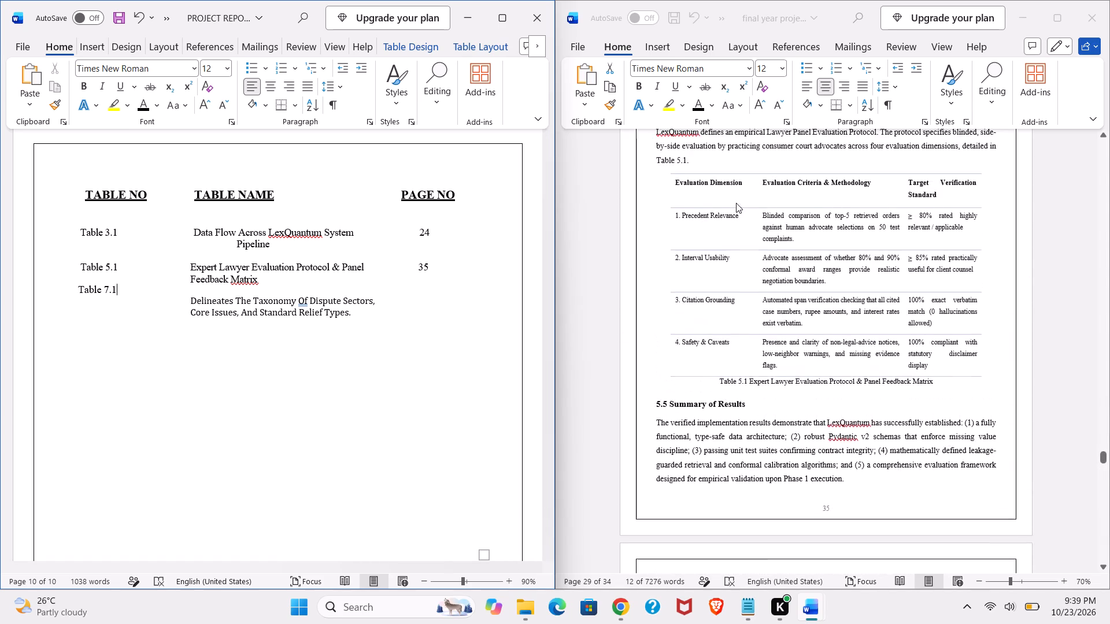
pyautogui.scroll(-6, 736, 203)
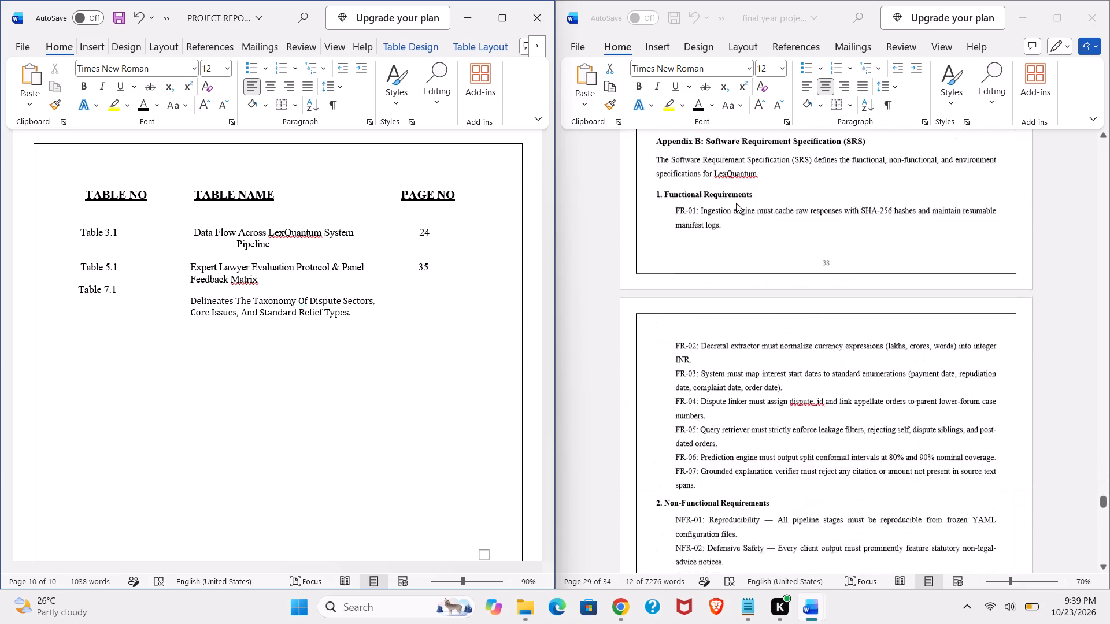
pyautogui.scroll(-1, 736, 203)
pyautogui.scroll(1, 736, 203)
pyautogui.scroll(1, 788, 212)
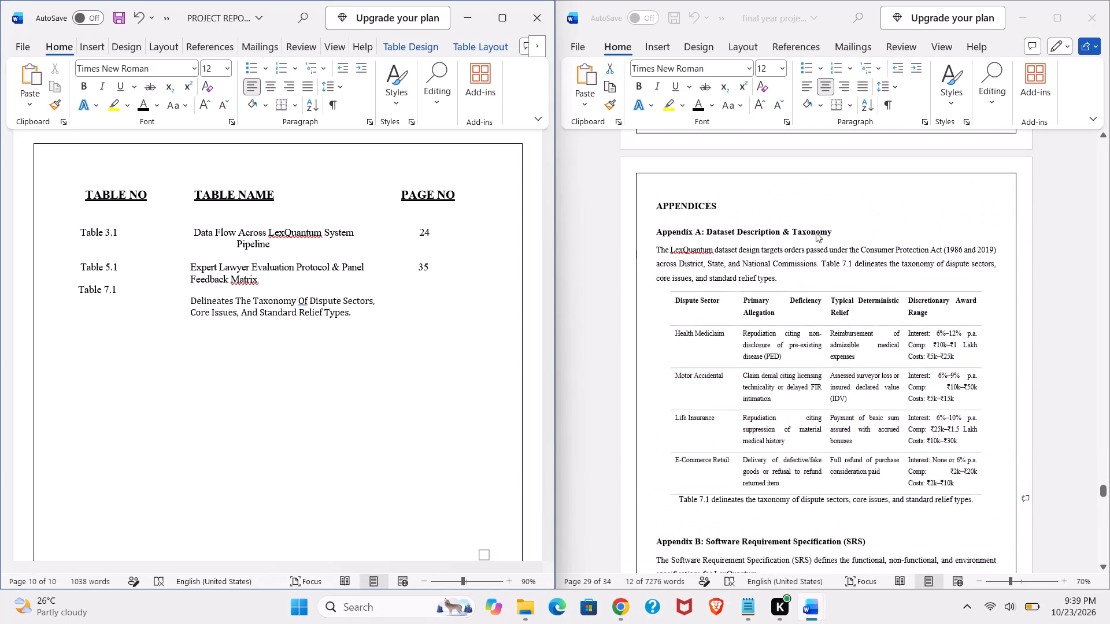
# Delete the sentence beginning "Table 7.1 delineates the taxonomy of dispute sectors" from the Appendix A introductory paragraph.
pyautogui.click(824, 256)
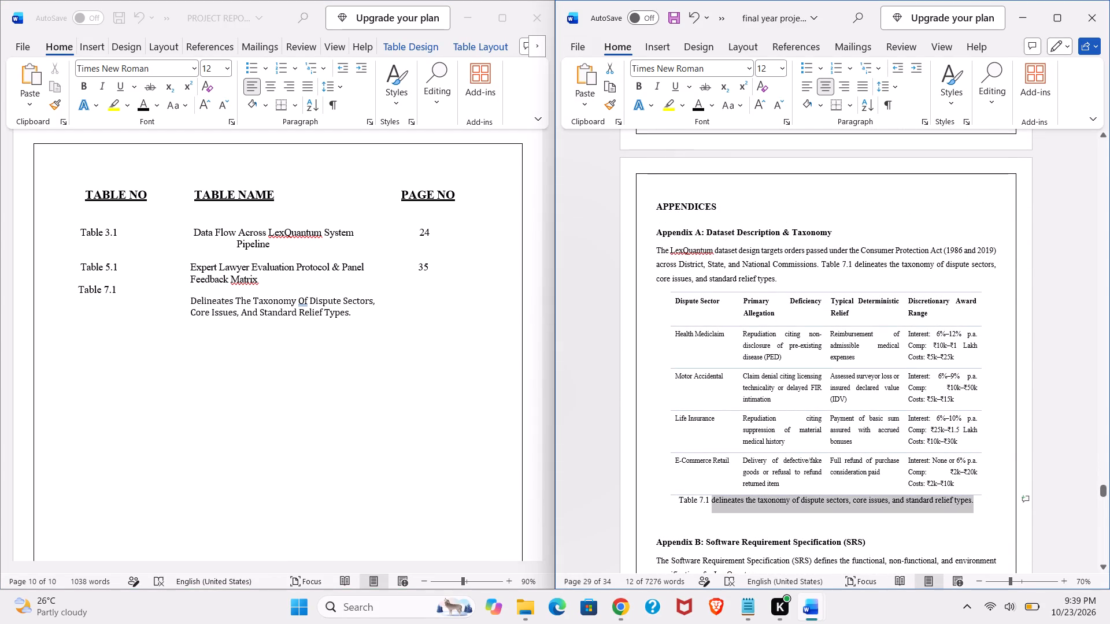
pyautogui.moveTo(823, 263); pyautogui.dragTo(823, 277)
pyautogui.press('BackSpace')
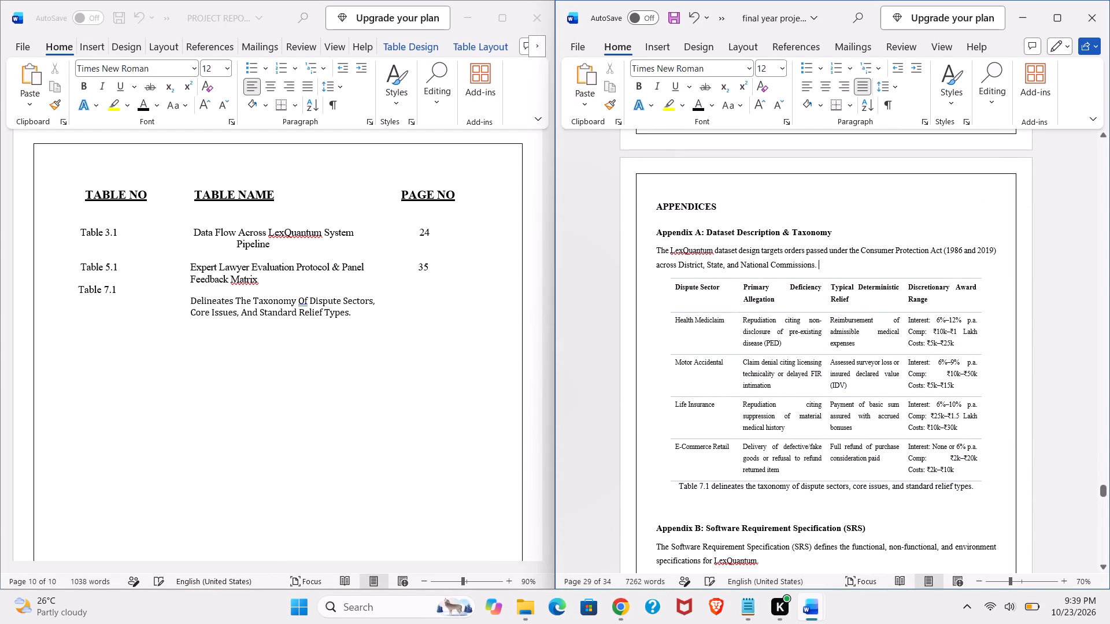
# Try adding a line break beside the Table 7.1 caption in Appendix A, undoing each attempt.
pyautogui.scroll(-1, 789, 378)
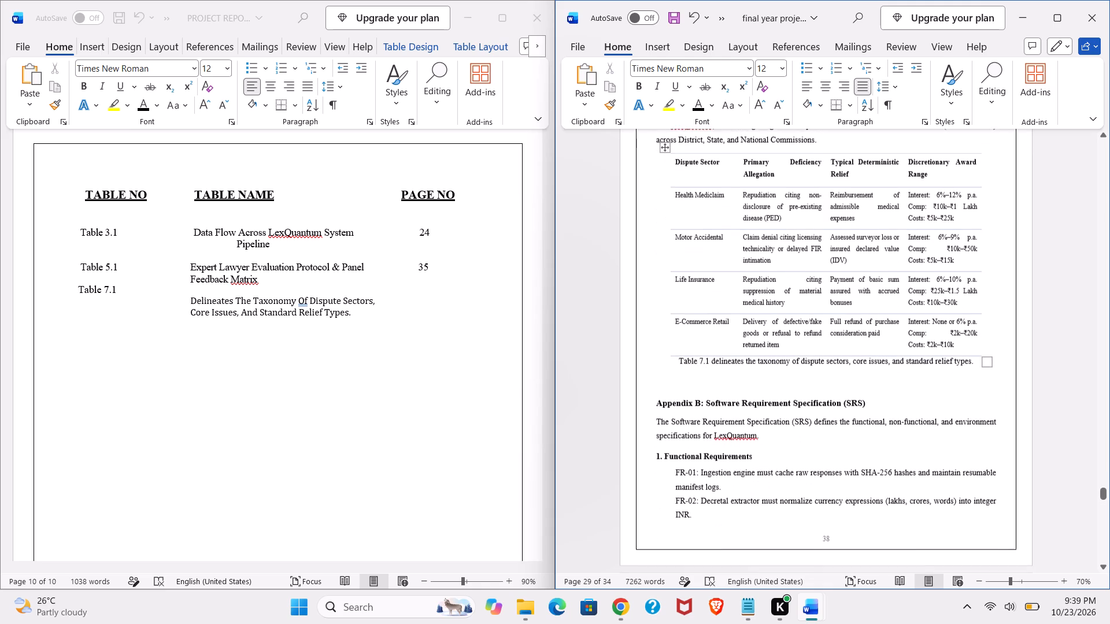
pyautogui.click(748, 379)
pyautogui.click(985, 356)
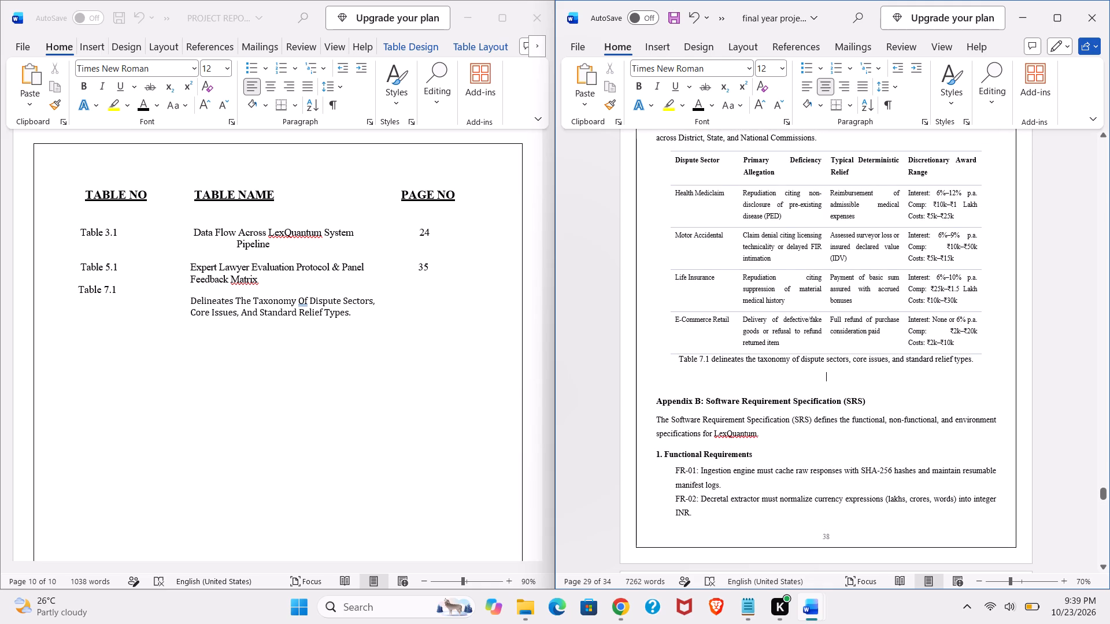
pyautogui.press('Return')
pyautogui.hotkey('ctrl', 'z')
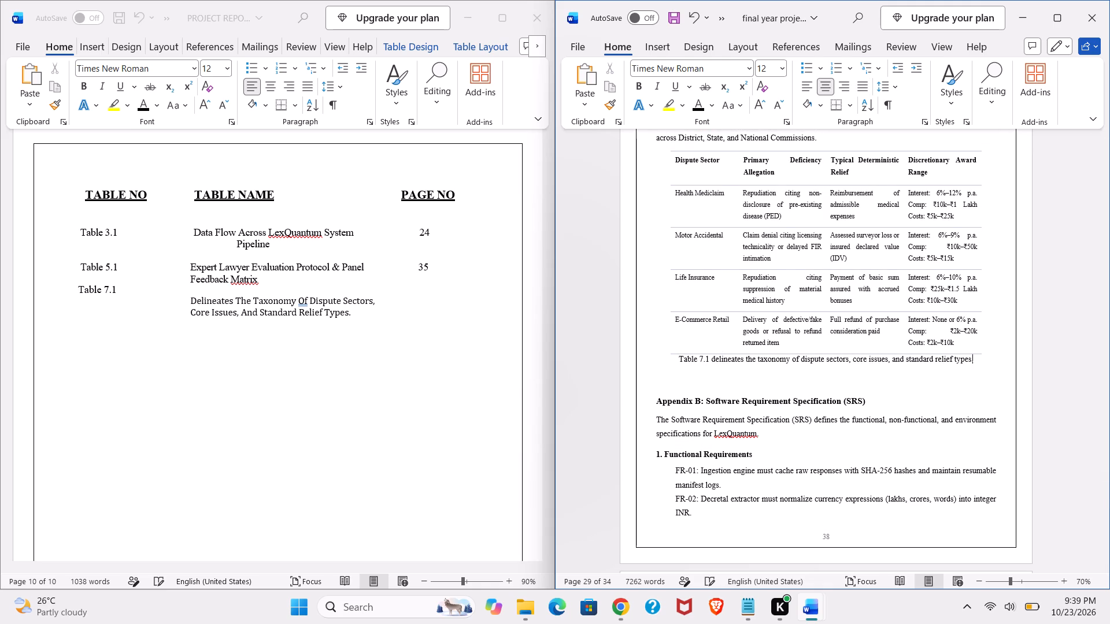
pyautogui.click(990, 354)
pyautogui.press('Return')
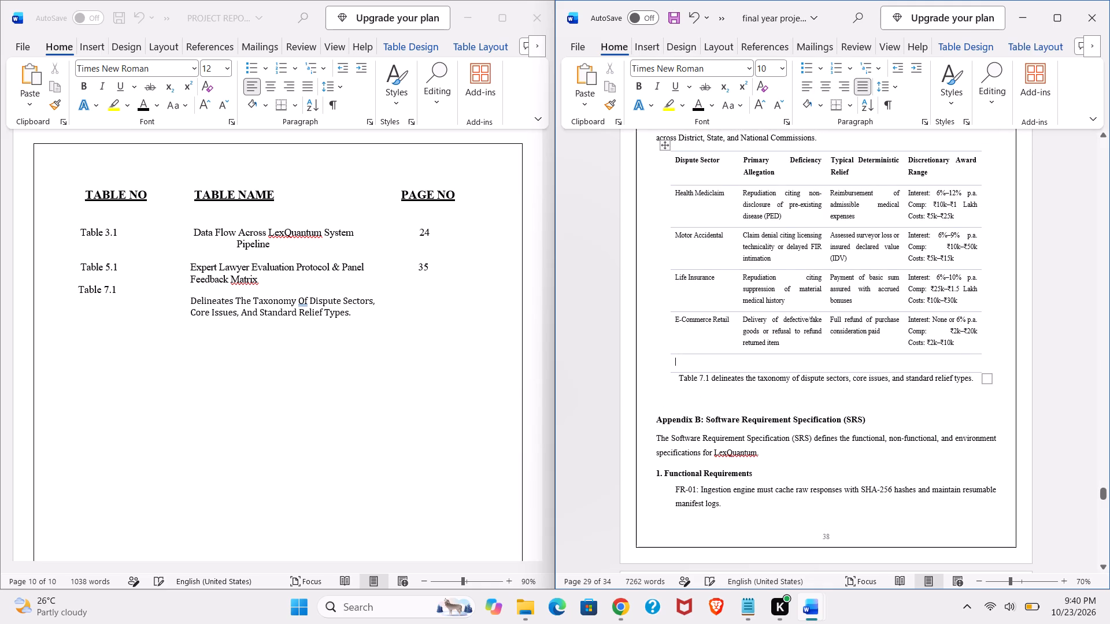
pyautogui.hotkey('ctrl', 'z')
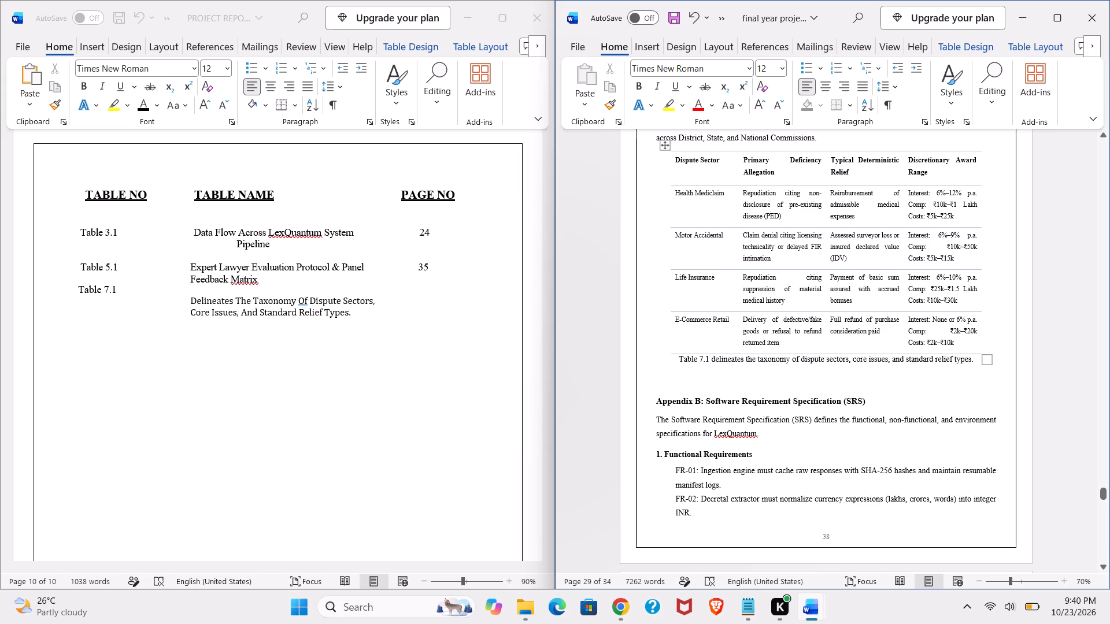
# Remove the blank line between the Table 7.1 caption and the Appendix B heading.
pyautogui.click(767, 377)
pyautogui.press('BackSpace')
pyautogui.press('BackSpace')
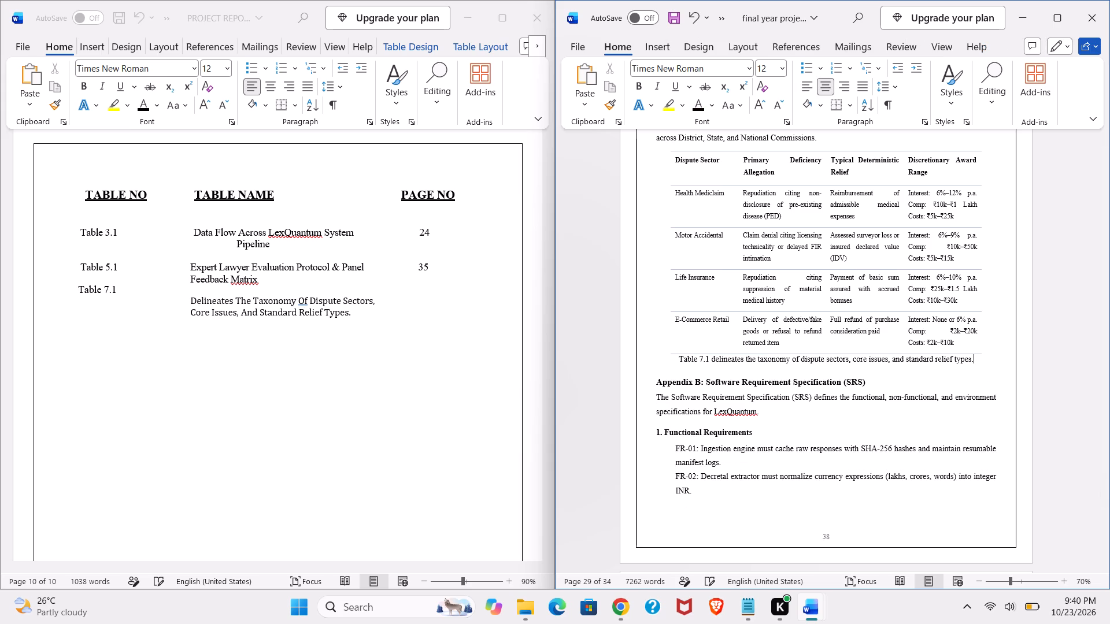
# Replace the "Table 7.1" entry beneath Table 5.1 in the table number column with a line break.
pyautogui.click(123, 279)
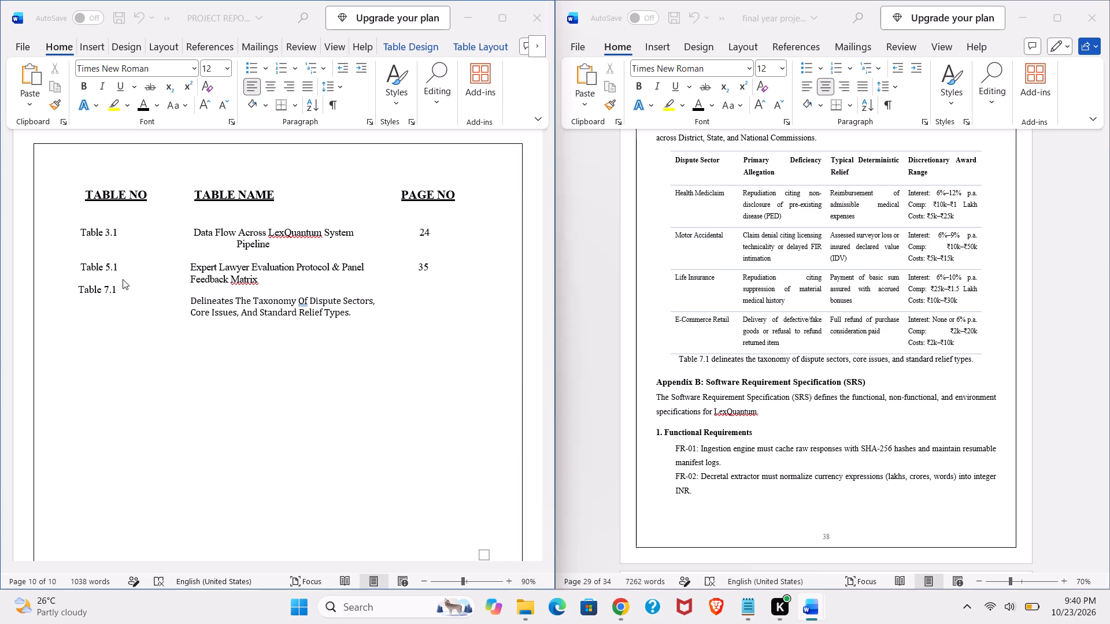
pyautogui.moveTo(119, 284); pyautogui.dragTo(84, 286)
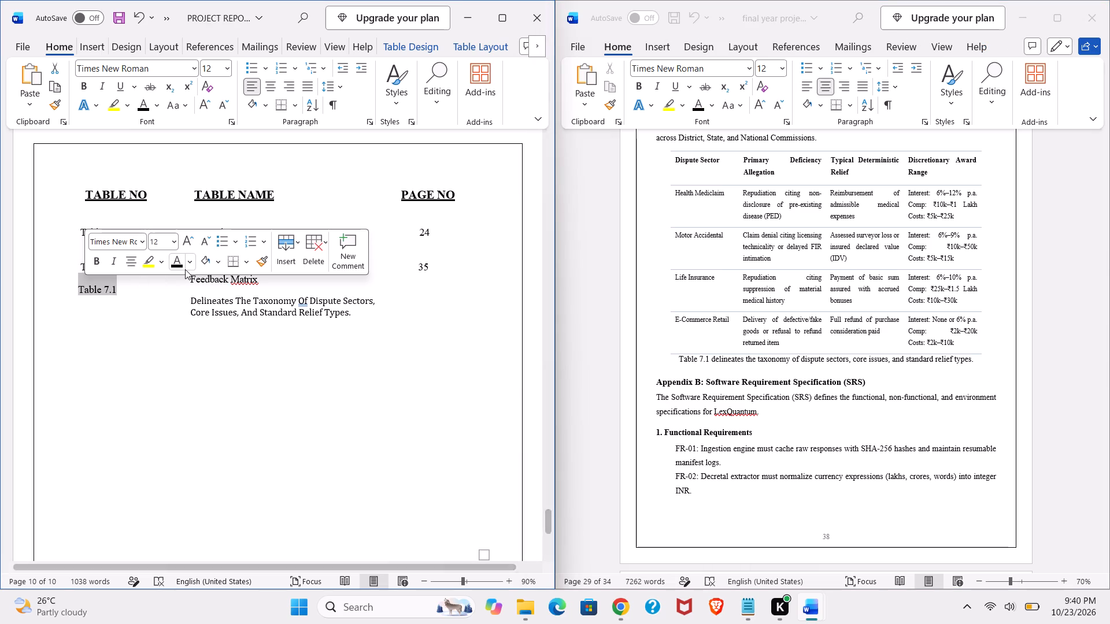
pyautogui.press('Return')
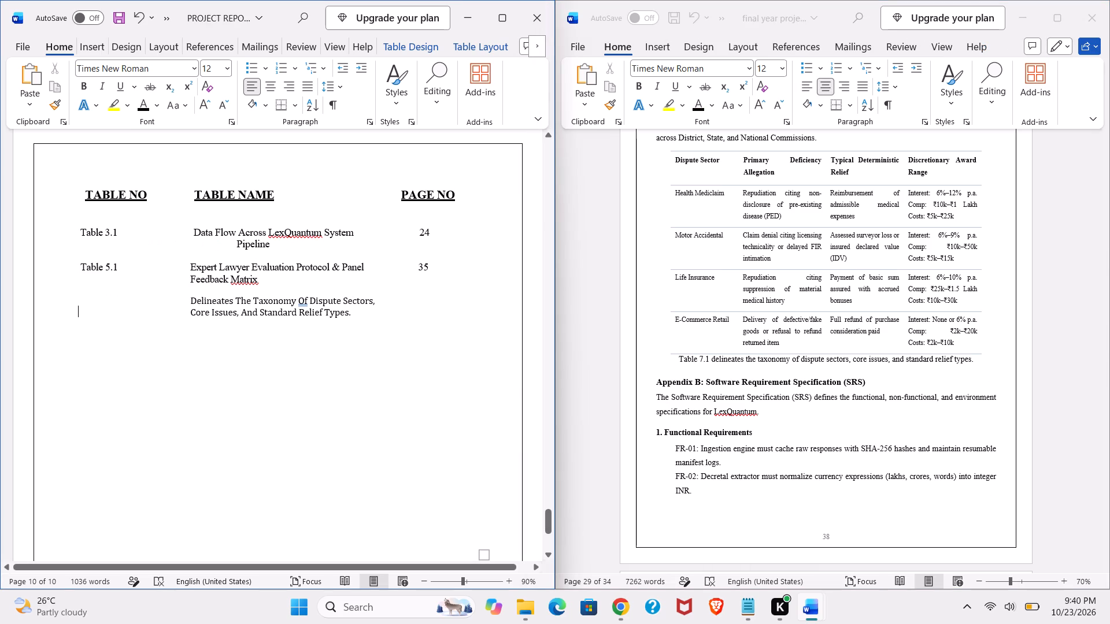
# Copy the "Delineates The Taxonomy Of Dispute Sectors…" entry, then delete it and its empty line from the table name column.
pyautogui.moveTo(353, 318); pyautogui.dragTo(126, 298)
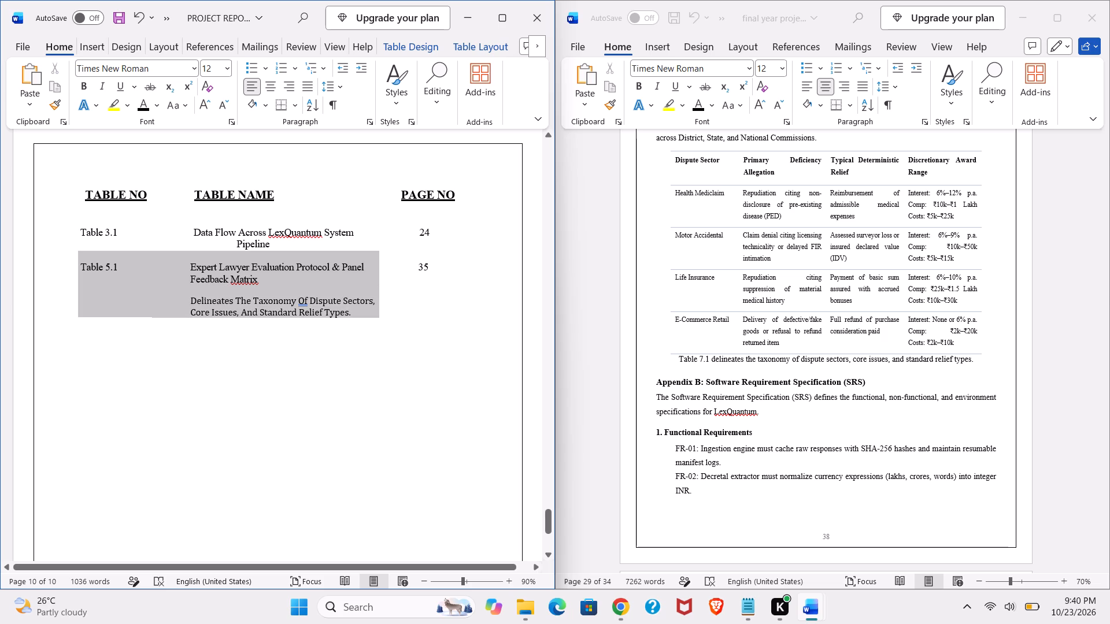
pyautogui.moveTo(126, 298); pyautogui.dragTo(191, 302)
pyautogui.click(191, 302)
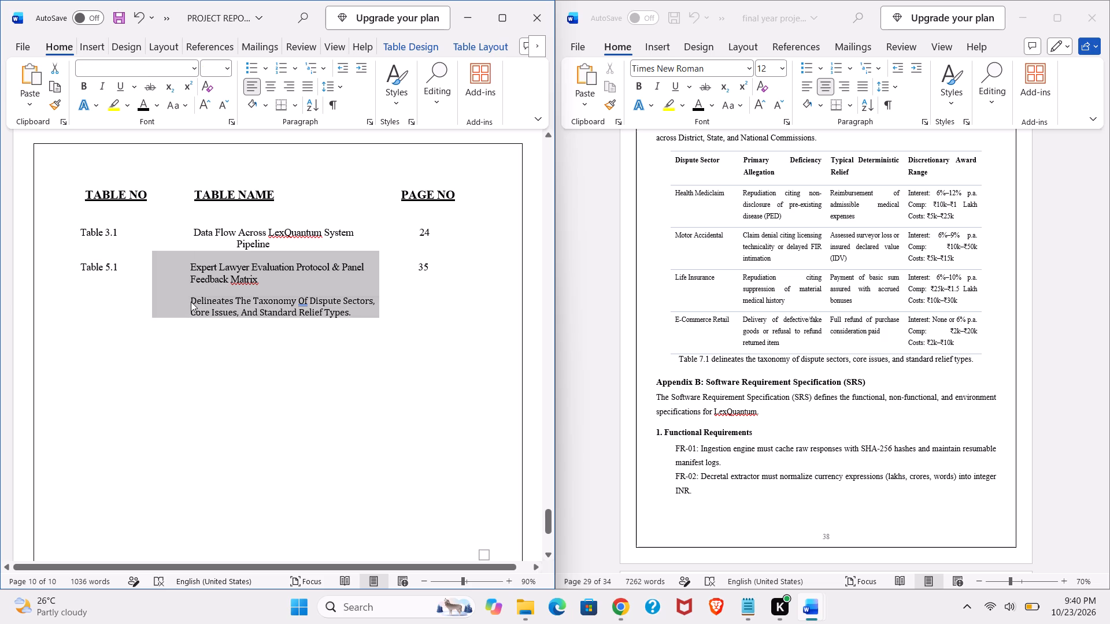
pyautogui.moveTo(191, 302); pyautogui.dragTo(363, 309)
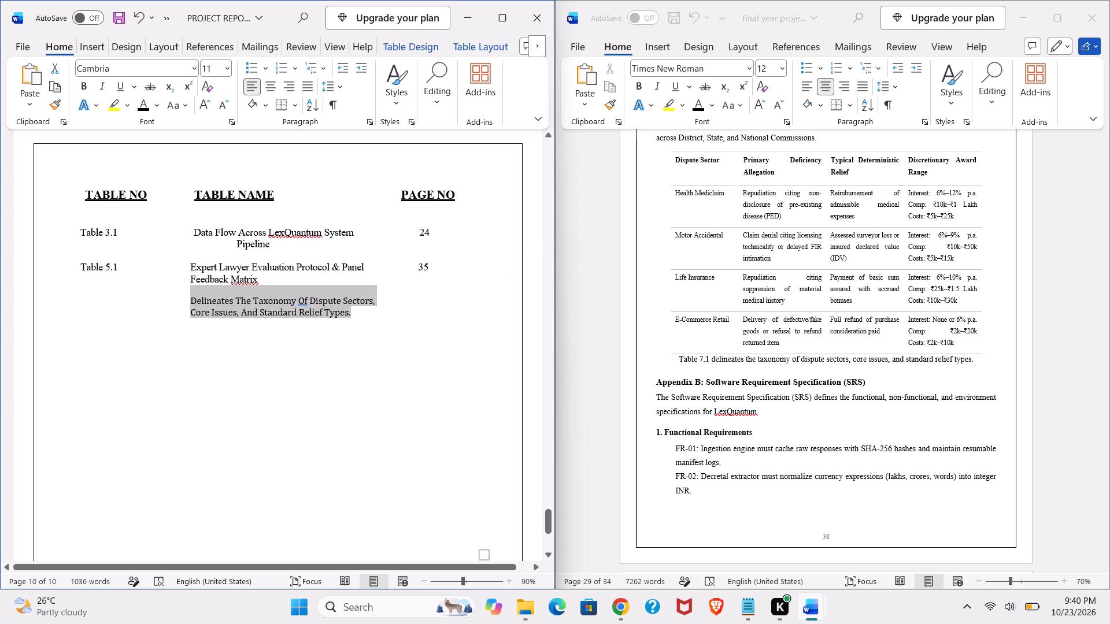
pyautogui.hotkey('ctrl', 'c')
pyautogui.press('BackSpace')
pyautogui.press('BackSpace')
pyautogui.press('BackSpace')
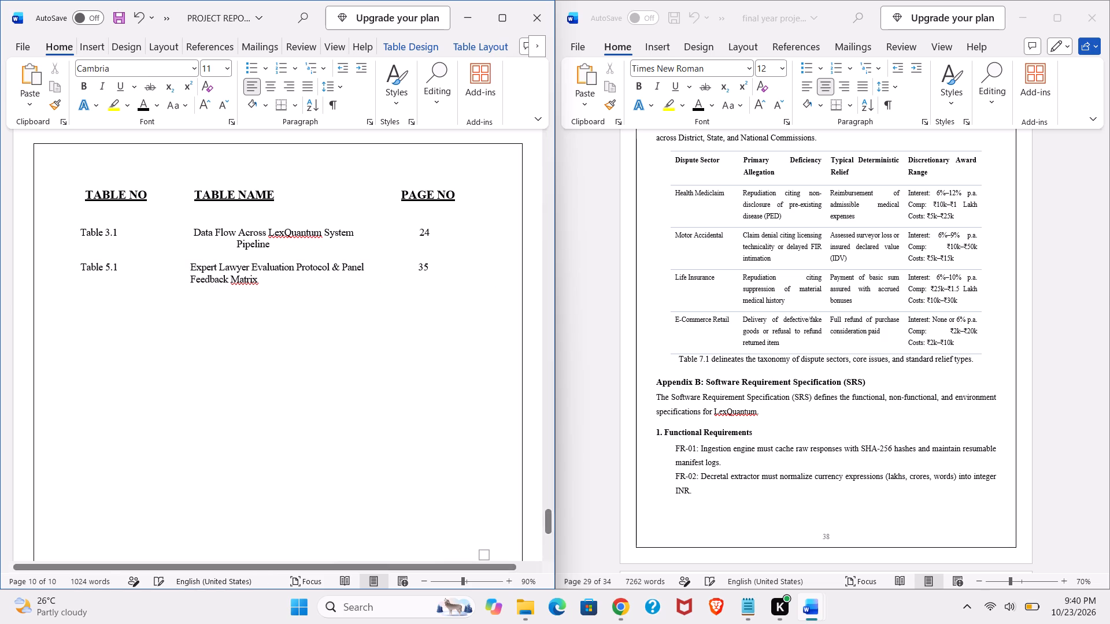
# End the Table 5.1 title in the table name column with a period.
pyautogui.press('.')
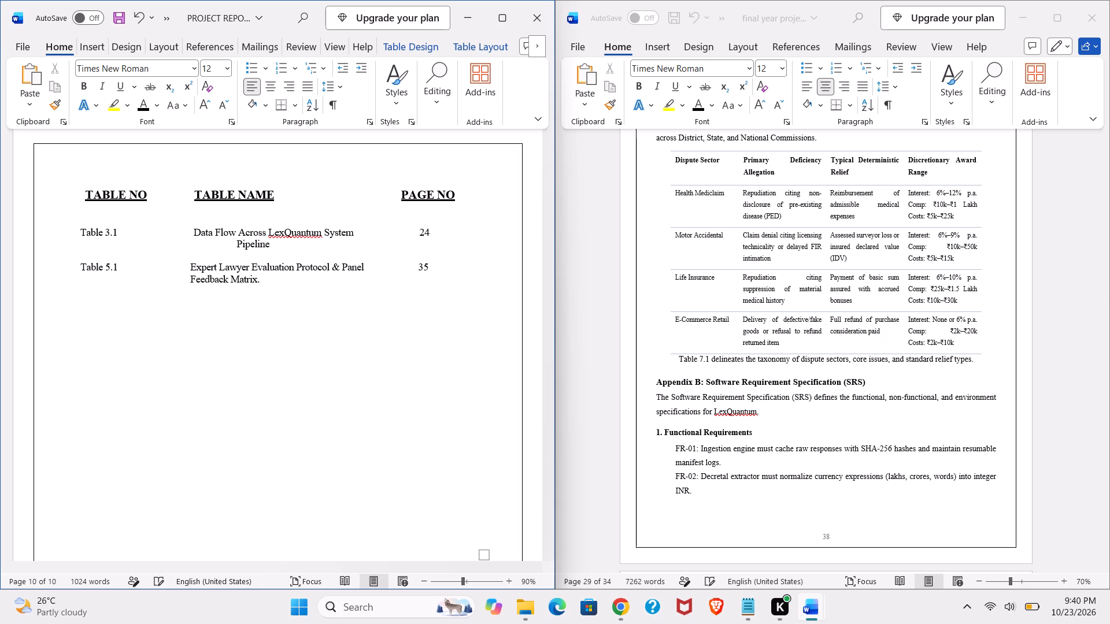
# Insert a new row below the Table 5.1 row in the list of tables.
pyautogui.click(151, 299)
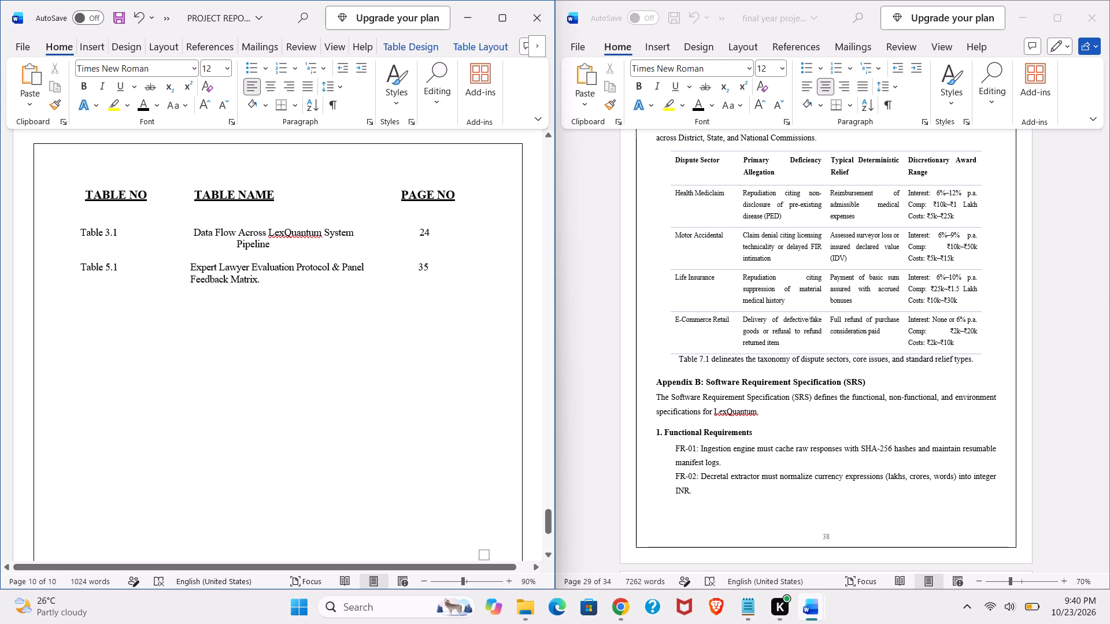
pyautogui.click(128, 265)
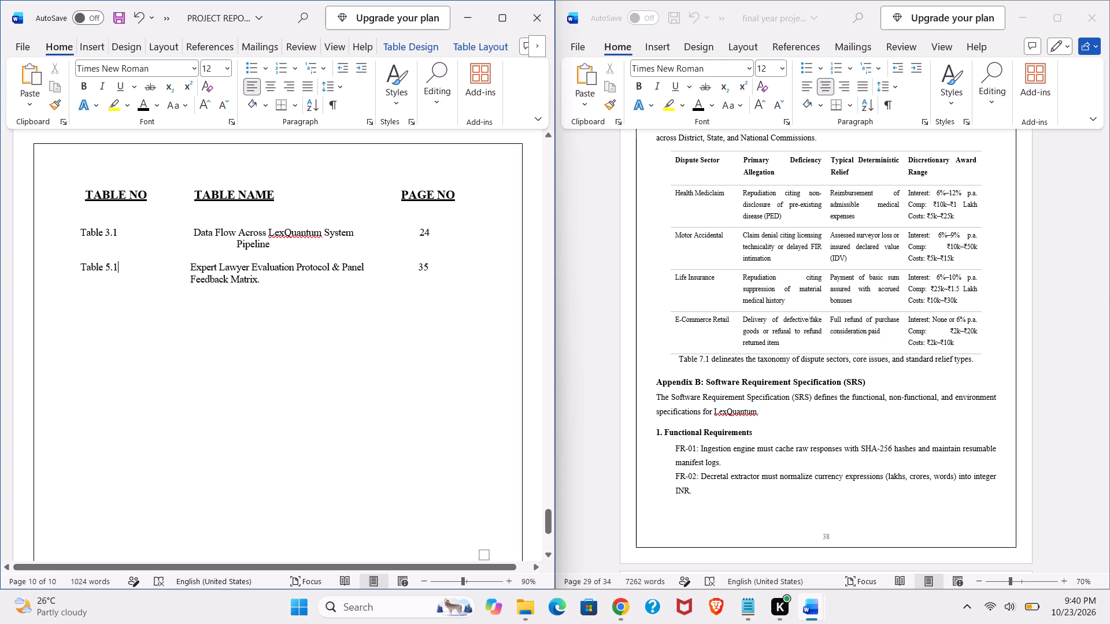
pyautogui.click(158, 268)
pyautogui.moveTo(156, 272); pyautogui.dragTo(214, 283)
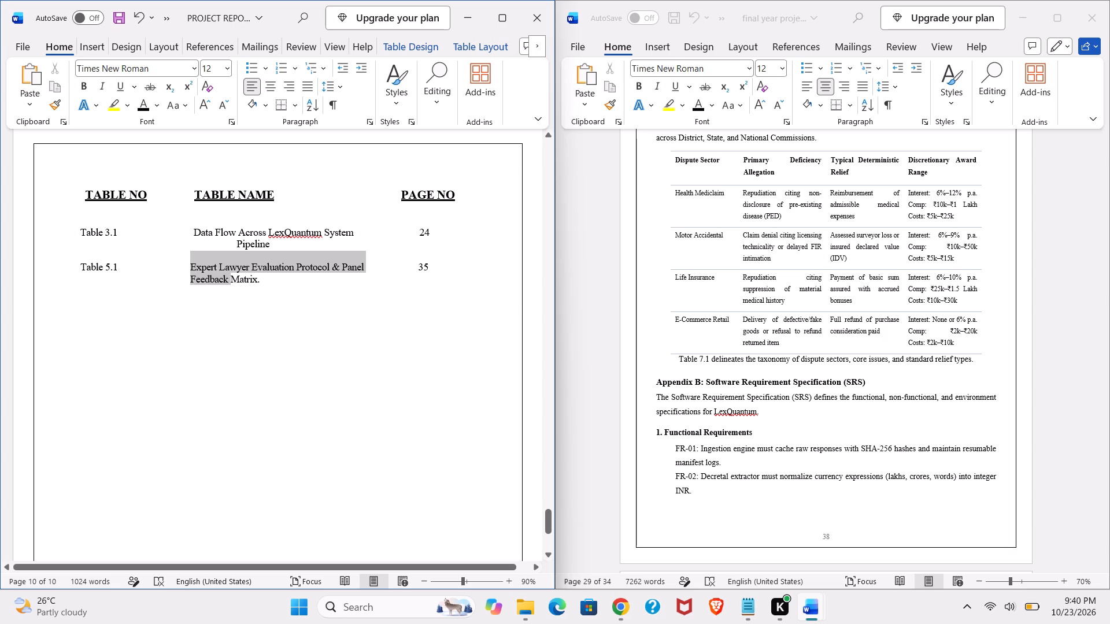
pyautogui.moveTo(214, 283); pyautogui.dragTo(459, 307)
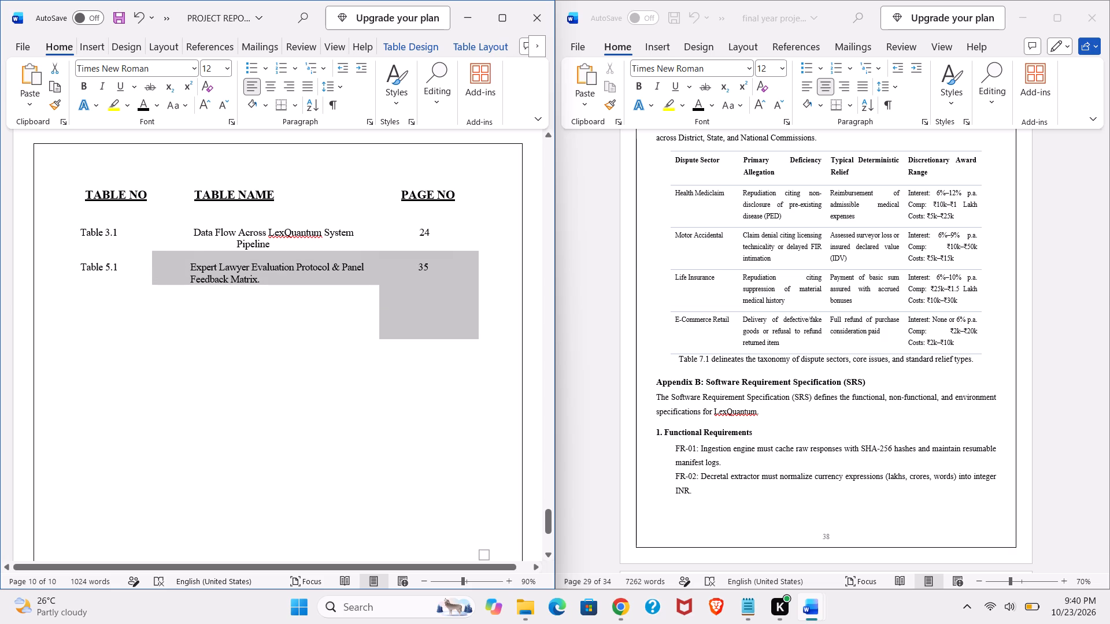
pyautogui.rightClick(151, 269)
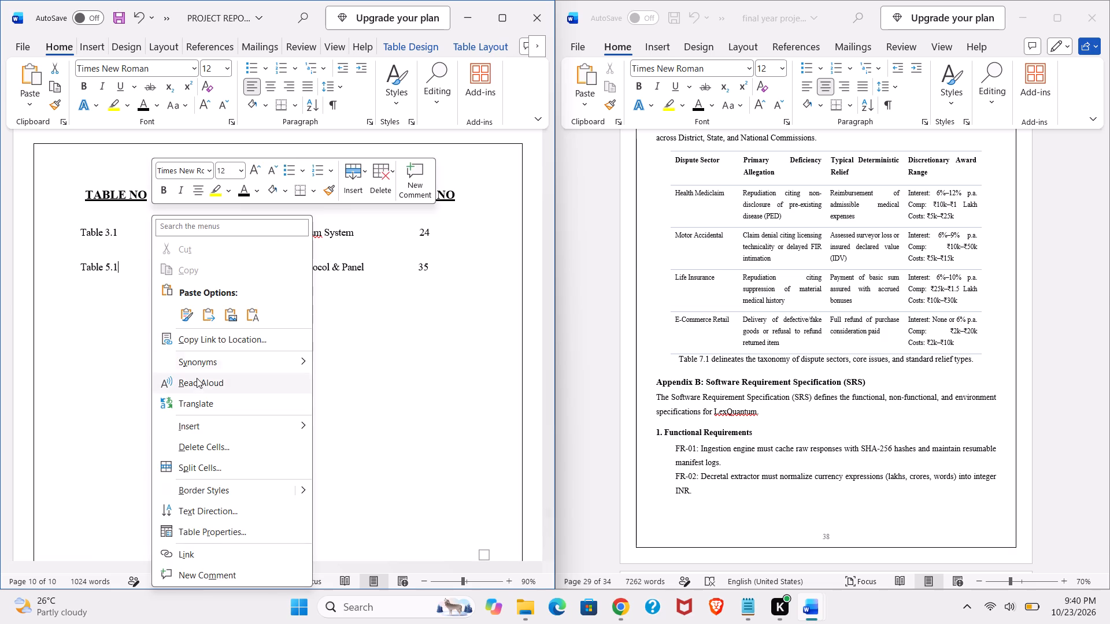
pyautogui.click(205, 422)
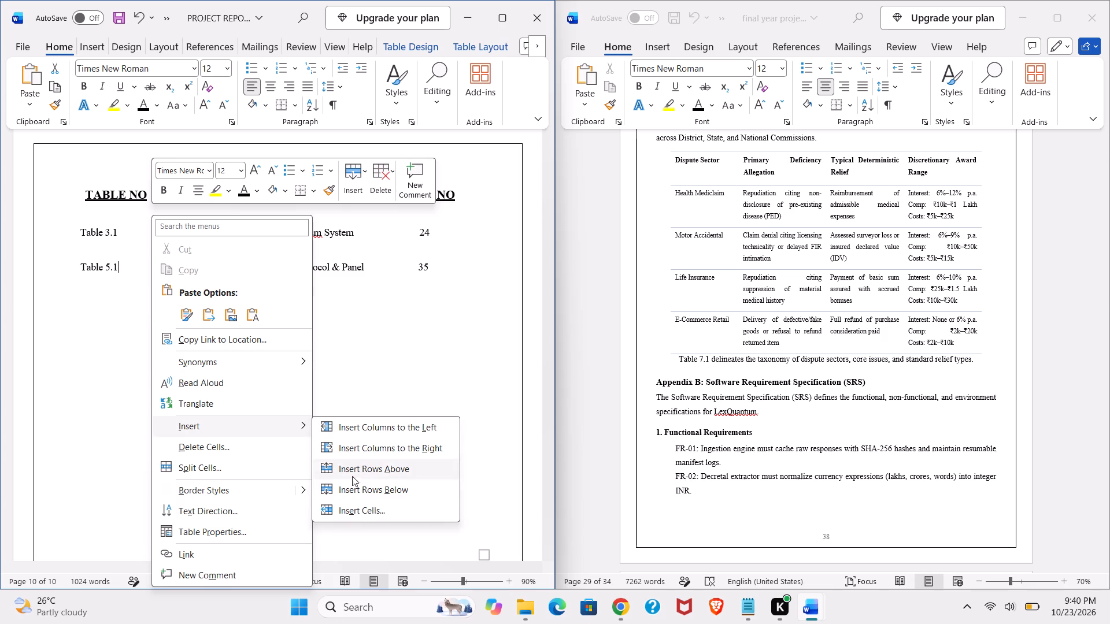
pyautogui.click(352, 481)
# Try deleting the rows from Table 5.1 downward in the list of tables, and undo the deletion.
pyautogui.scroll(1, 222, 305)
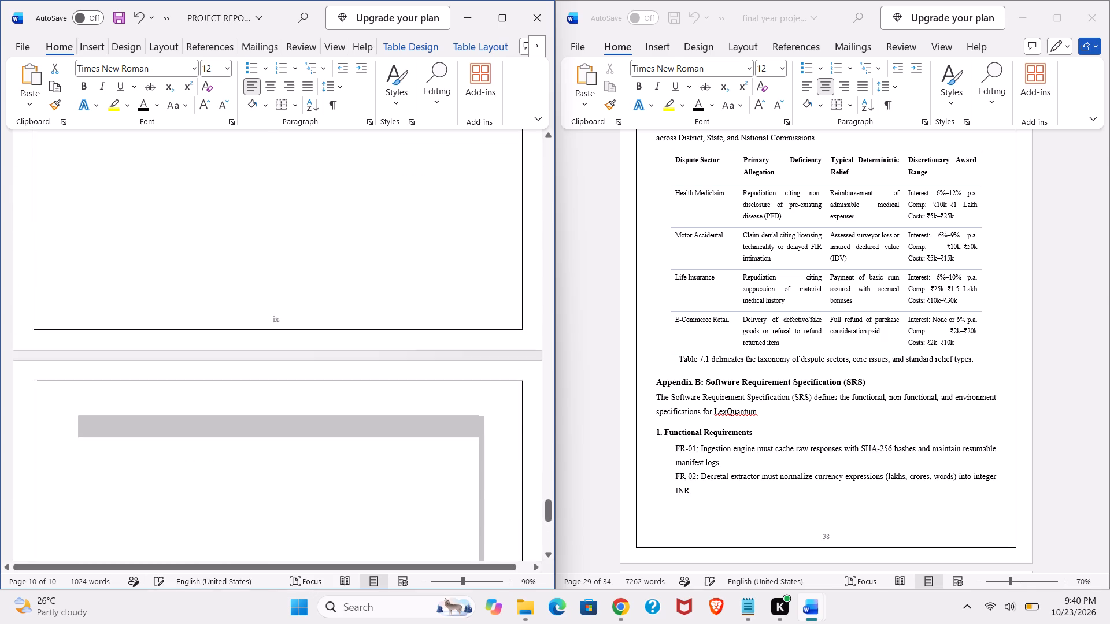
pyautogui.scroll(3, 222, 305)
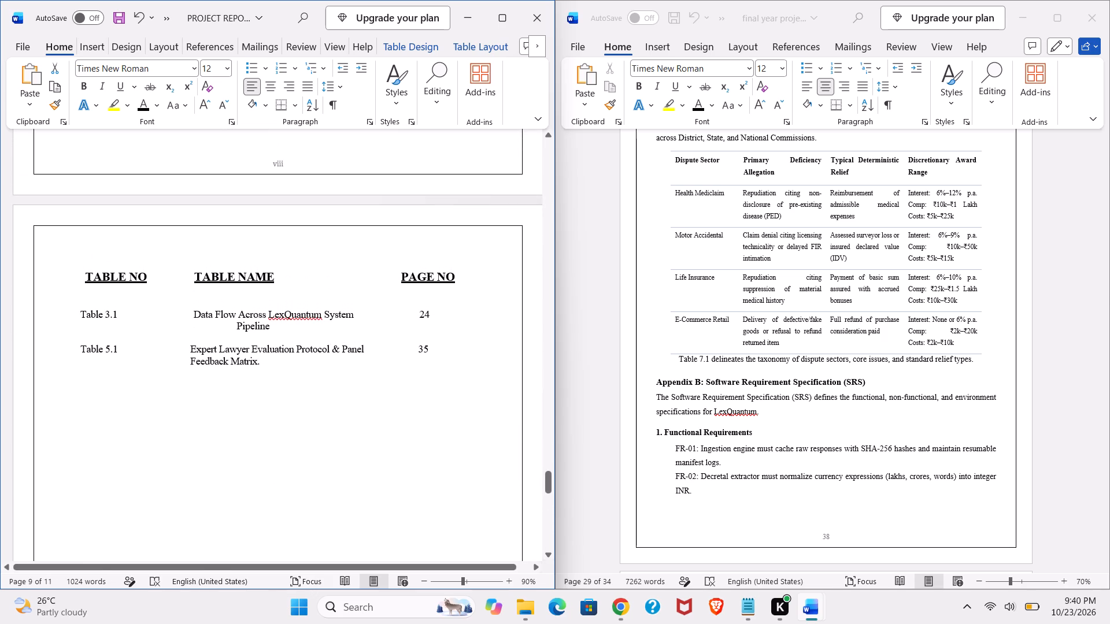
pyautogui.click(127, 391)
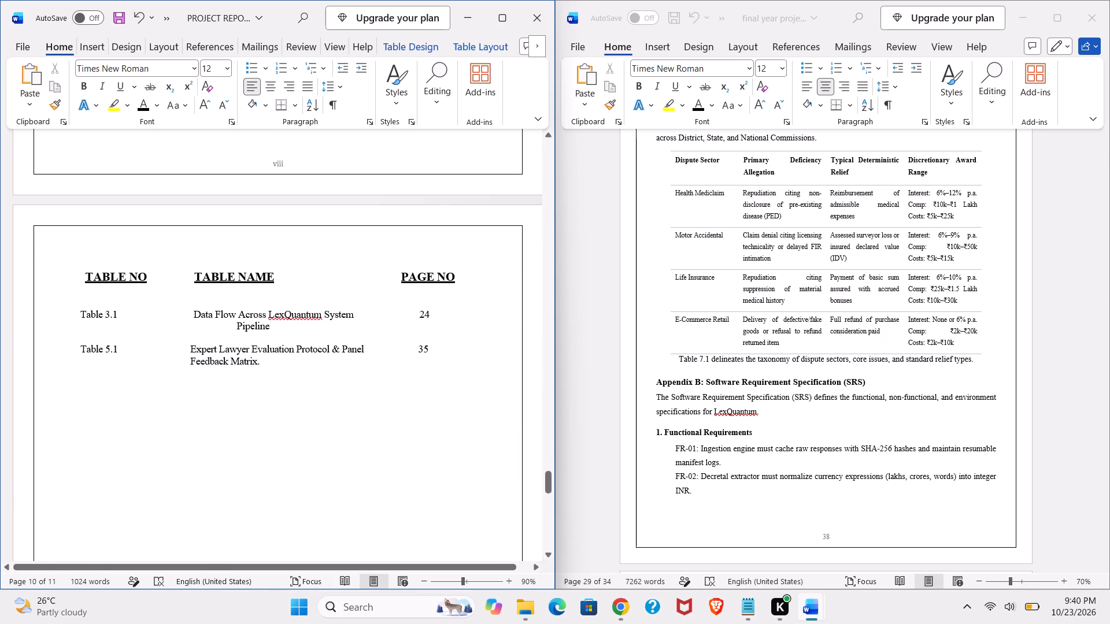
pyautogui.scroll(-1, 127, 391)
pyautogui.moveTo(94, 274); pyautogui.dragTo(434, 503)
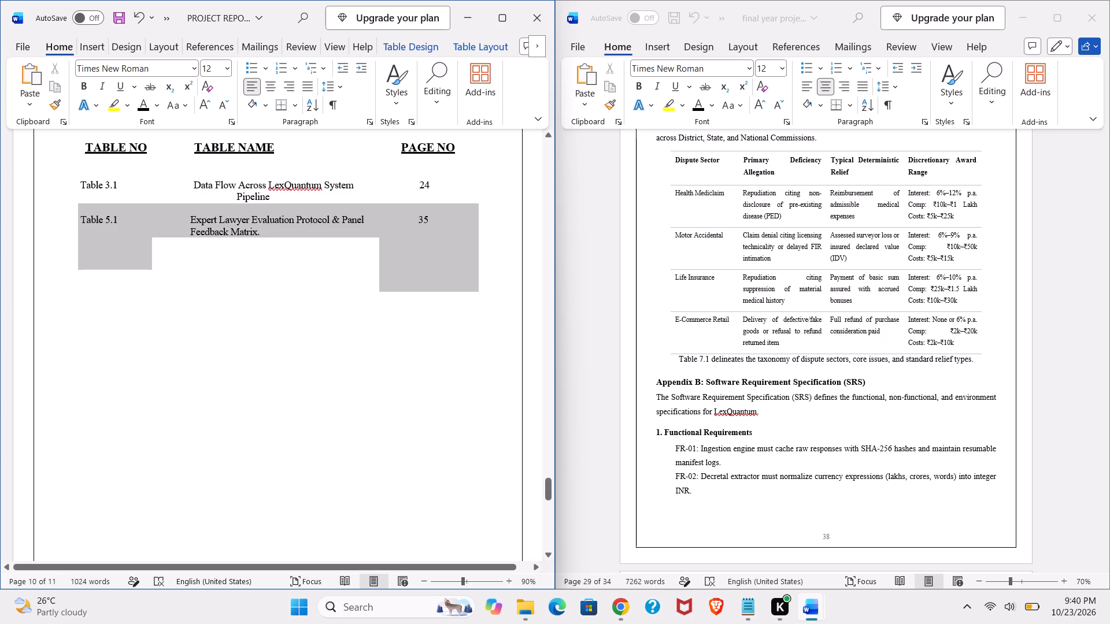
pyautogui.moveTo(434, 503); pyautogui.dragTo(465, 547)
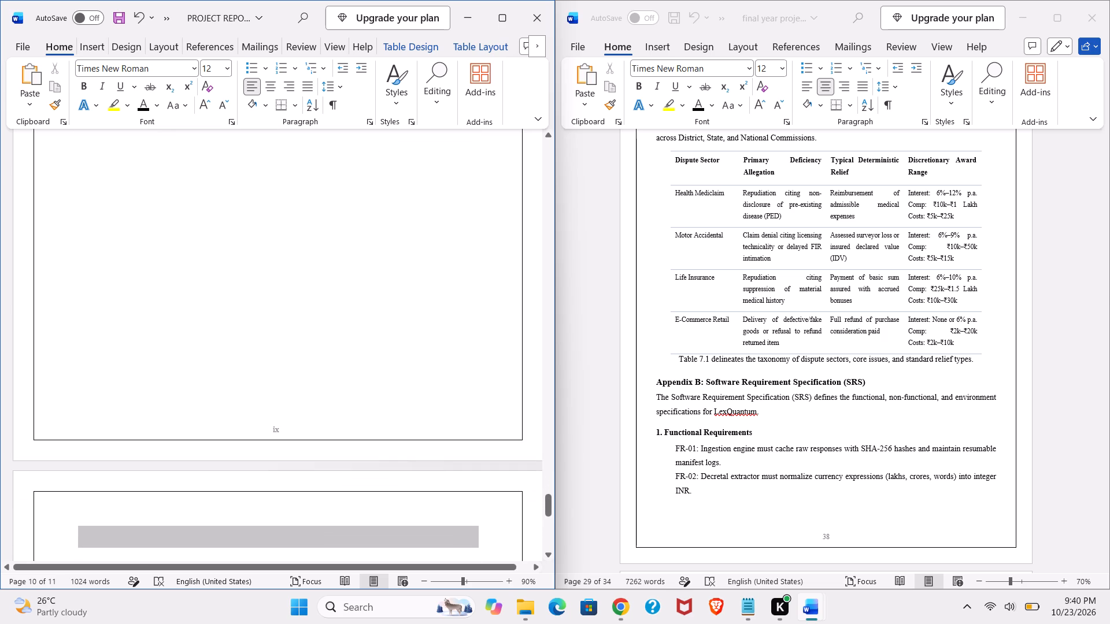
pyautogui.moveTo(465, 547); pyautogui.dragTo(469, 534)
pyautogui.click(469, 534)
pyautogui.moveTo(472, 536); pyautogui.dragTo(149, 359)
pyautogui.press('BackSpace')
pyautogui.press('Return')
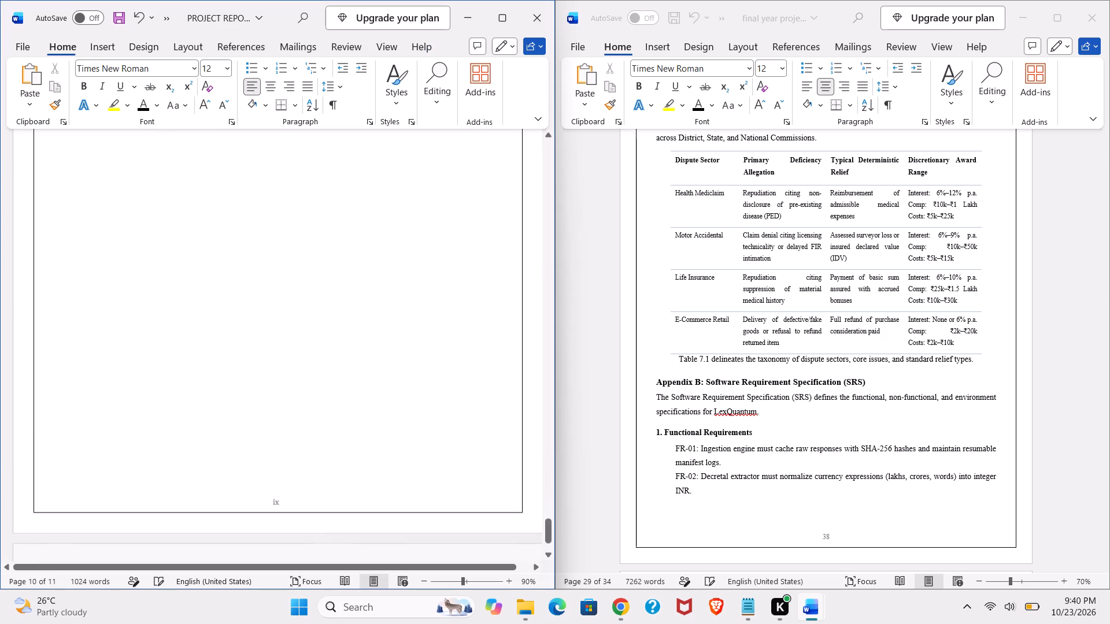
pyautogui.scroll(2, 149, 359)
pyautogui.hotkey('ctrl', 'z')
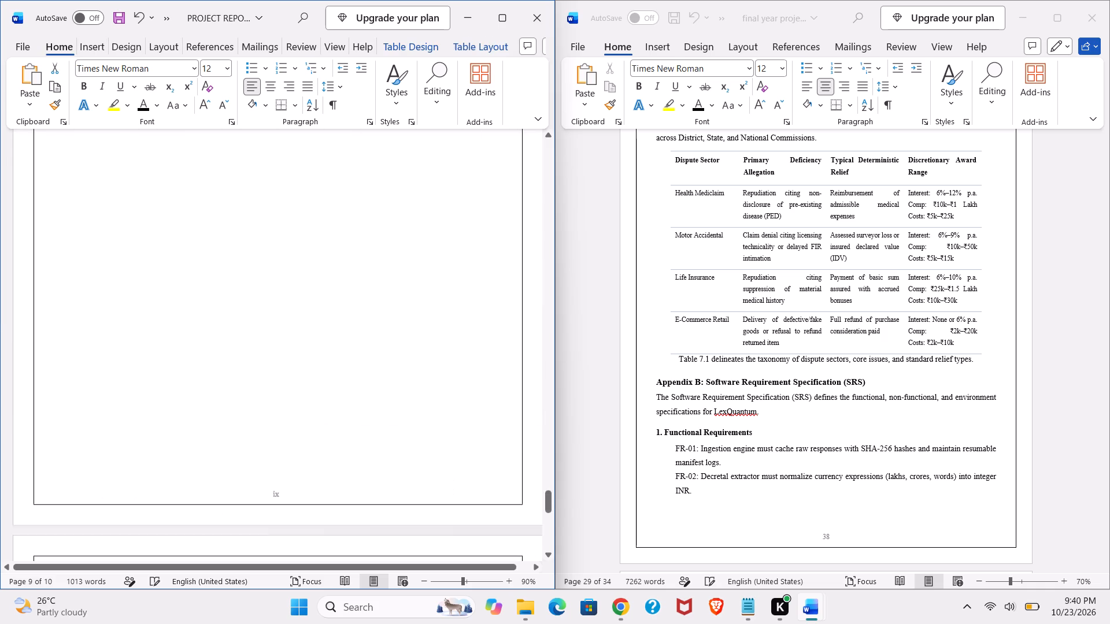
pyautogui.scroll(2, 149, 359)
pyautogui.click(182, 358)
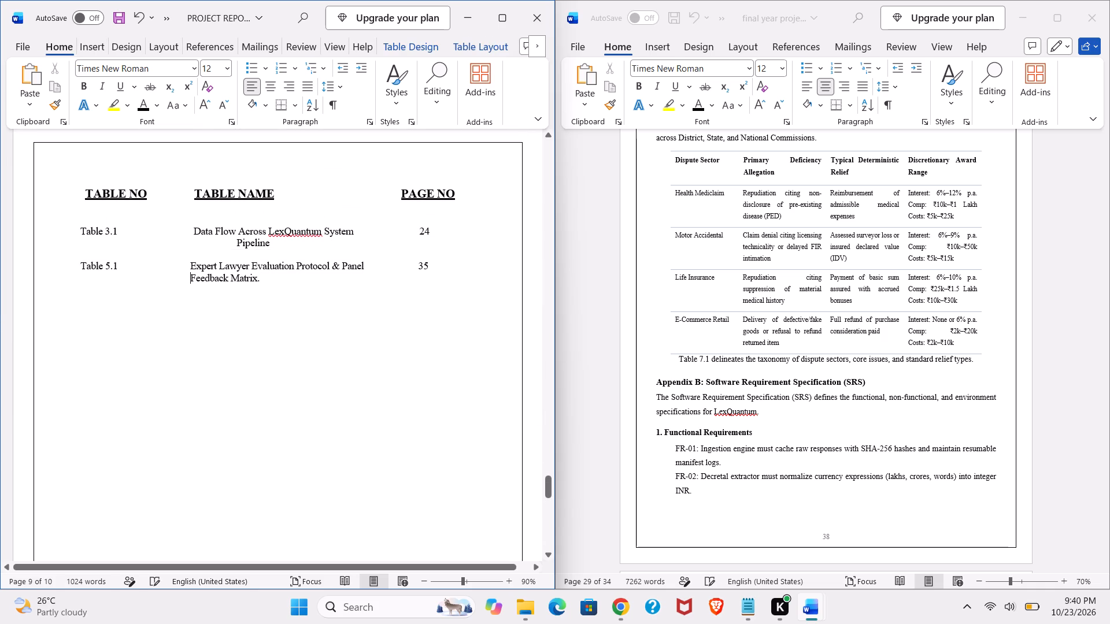
# Delete the blank lines and spaces below the Table 5.1 page number, keeping the number as 35.
pyautogui.click(430, 311)
pyautogui.press('BackSpace')
pyautogui.press('BackSpace')
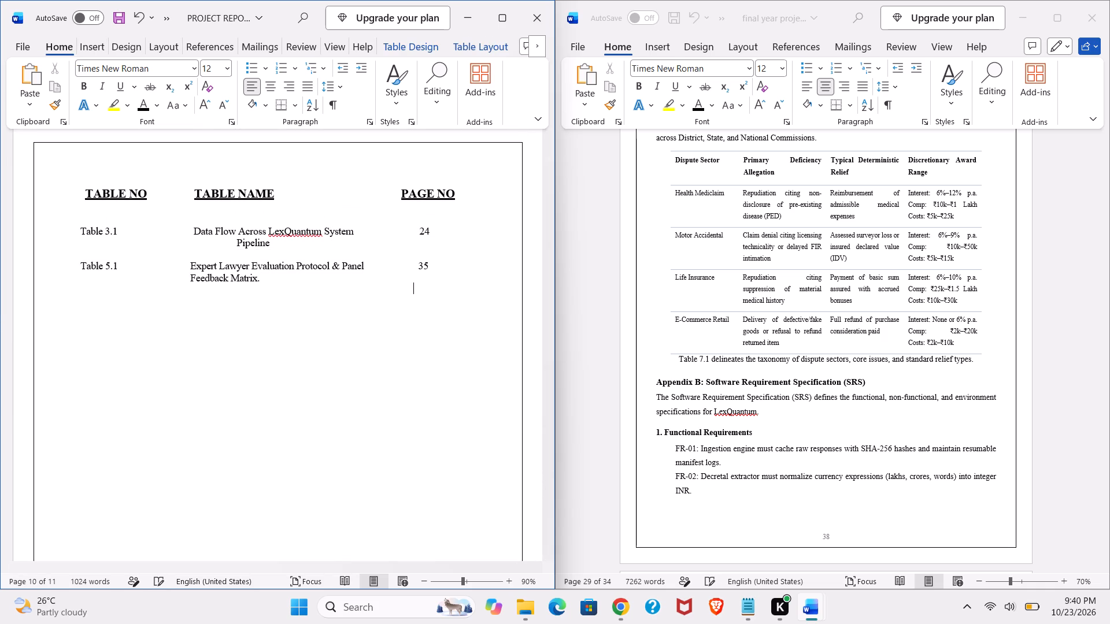
pyautogui.press('BackSpace')
pyautogui.press('BackSpace')
pyautogui.press('BackSpace')
pyautogui.press('BackSpace')
pyautogui.press('BackSpace')
pyautogui.press('BackSpace')
pyautogui.press('BackSpace')
pyautogui.press('BackSpace')
pyautogui.press('BackSpace')
pyautogui.press('BackSpace')
pyautogui.press('BackSpace')
pyautogui.press('BackSpace')
pyautogui.press('BackSpace')
pyautogui.press('BackSpace')
pyautogui.press('BackSpace')
pyautogui.press('5')
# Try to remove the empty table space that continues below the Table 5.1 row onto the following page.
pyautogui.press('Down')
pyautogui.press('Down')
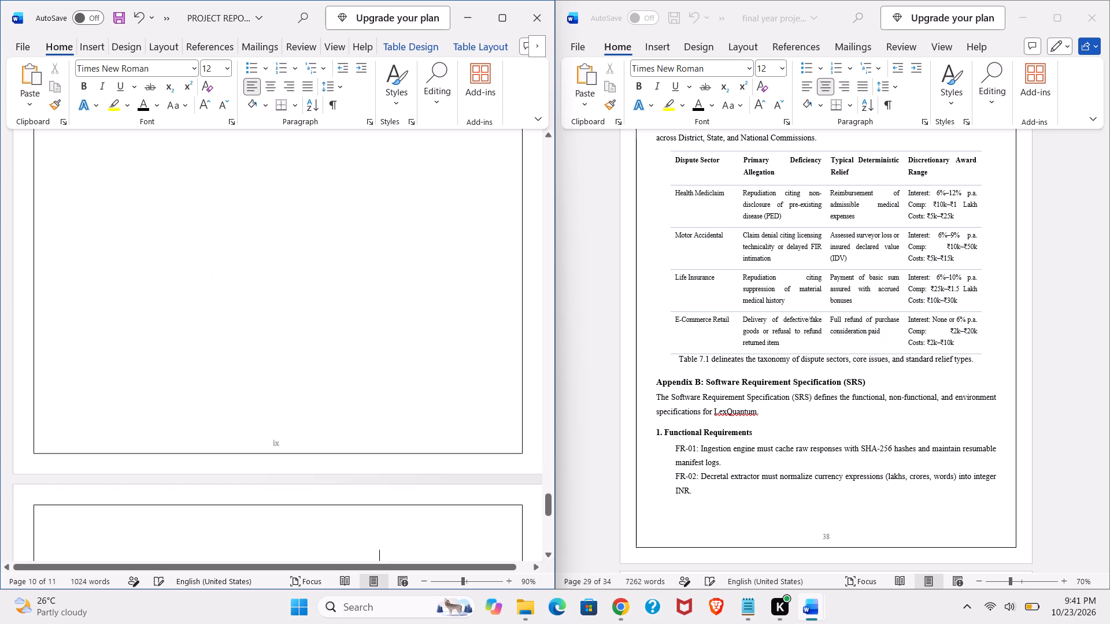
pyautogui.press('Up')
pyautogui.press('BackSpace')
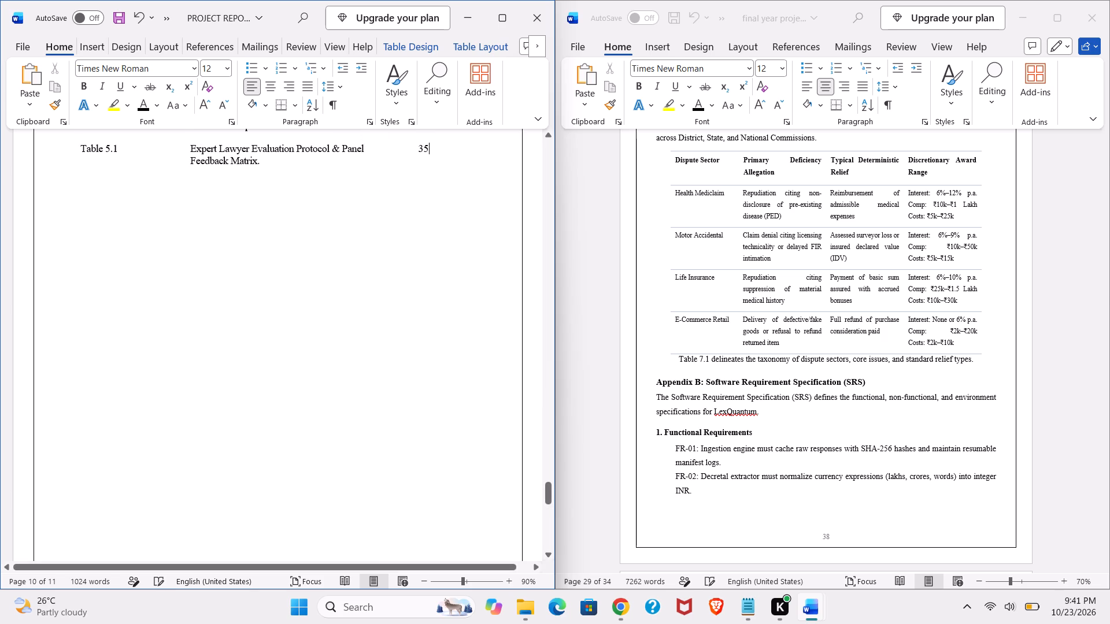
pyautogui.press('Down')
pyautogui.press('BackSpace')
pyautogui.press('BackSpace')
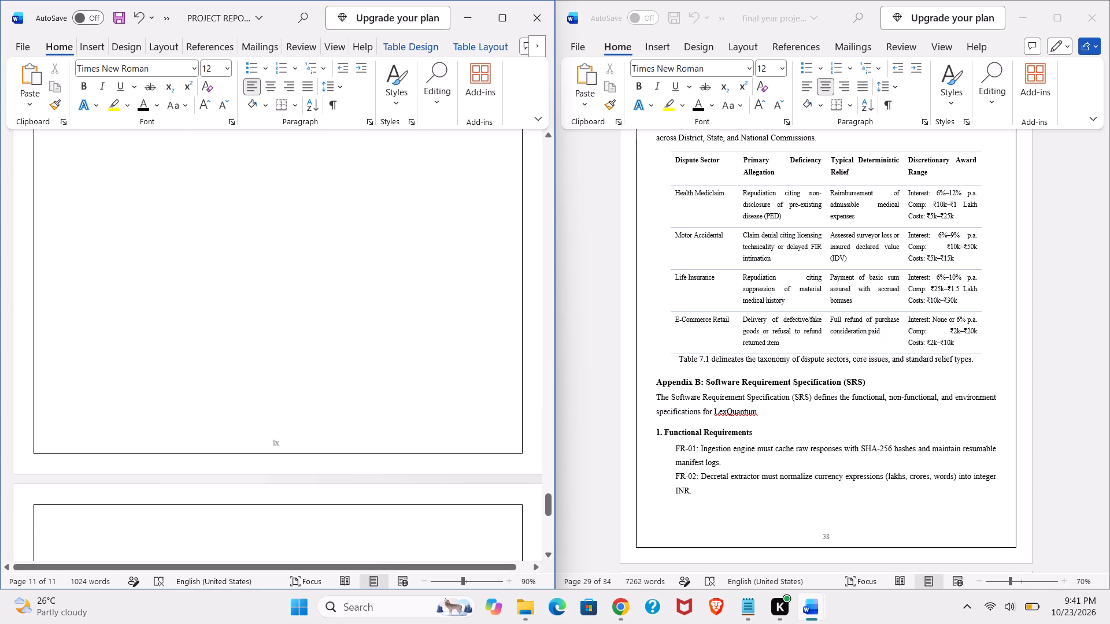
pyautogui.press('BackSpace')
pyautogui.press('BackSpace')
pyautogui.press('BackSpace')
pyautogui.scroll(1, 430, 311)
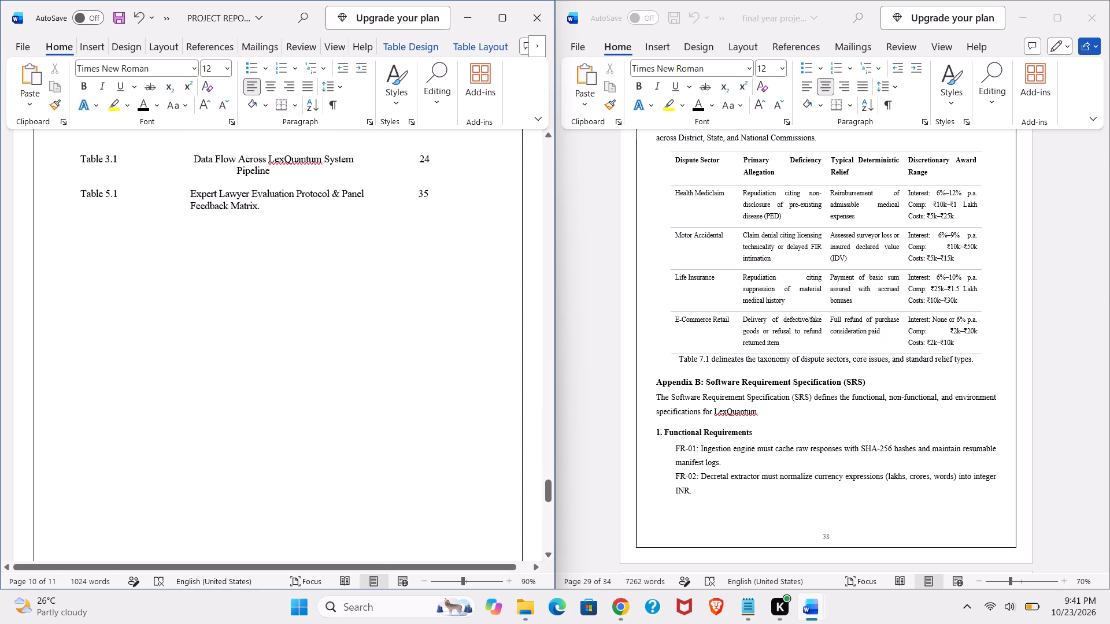
# Remove the empty lines below "Table 5.1" in the table number column.
pyautogui.click(235, 204)
pyautogui.click(123, 242)
pyautogui.press('BackSpace')
pyautogui.press('BackSpace')
pyautogui.click(283, 294)
pyautogui.click(271, 274)
pyautogui.click(150, 236)
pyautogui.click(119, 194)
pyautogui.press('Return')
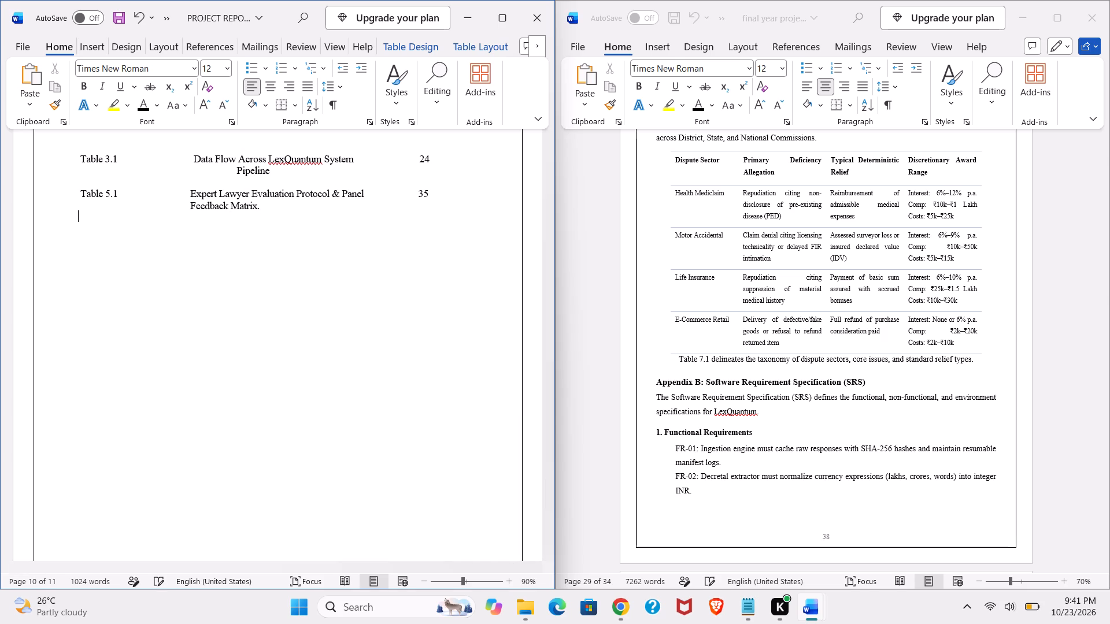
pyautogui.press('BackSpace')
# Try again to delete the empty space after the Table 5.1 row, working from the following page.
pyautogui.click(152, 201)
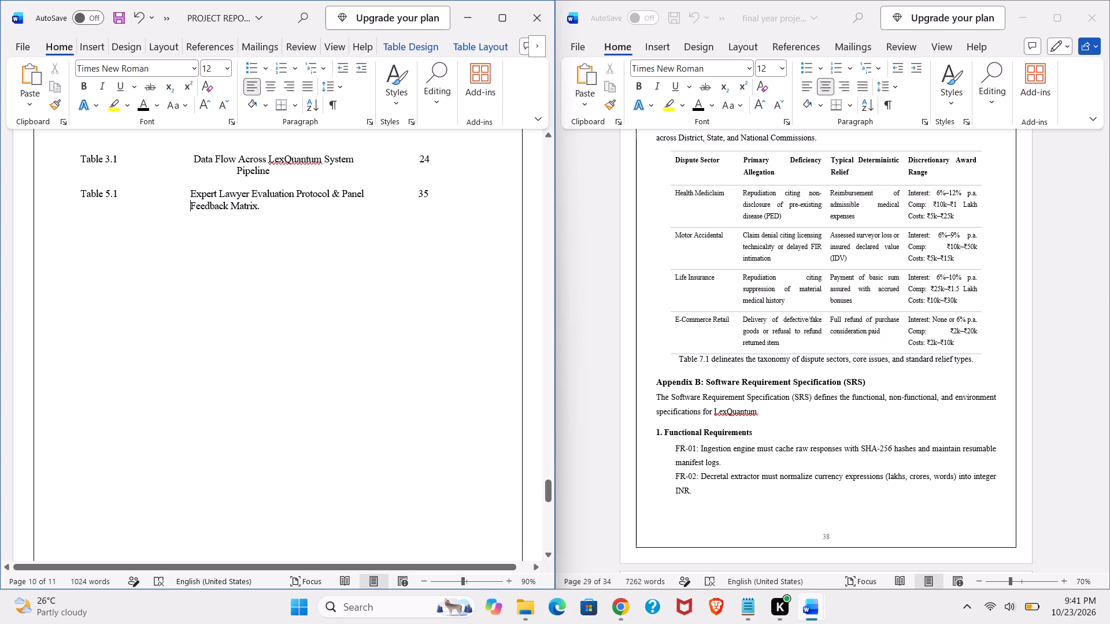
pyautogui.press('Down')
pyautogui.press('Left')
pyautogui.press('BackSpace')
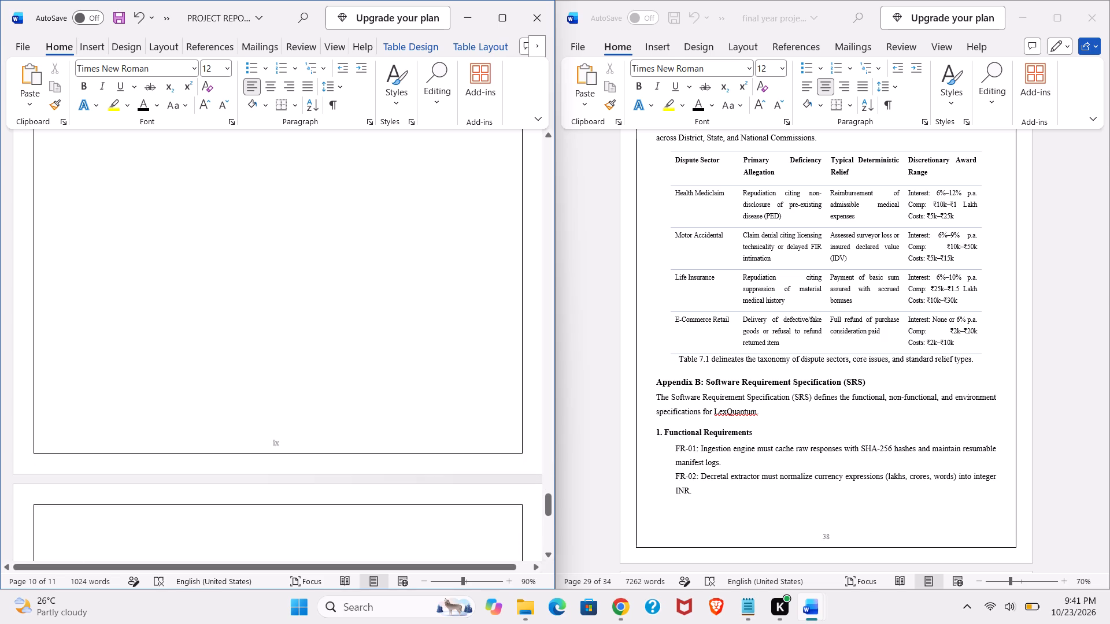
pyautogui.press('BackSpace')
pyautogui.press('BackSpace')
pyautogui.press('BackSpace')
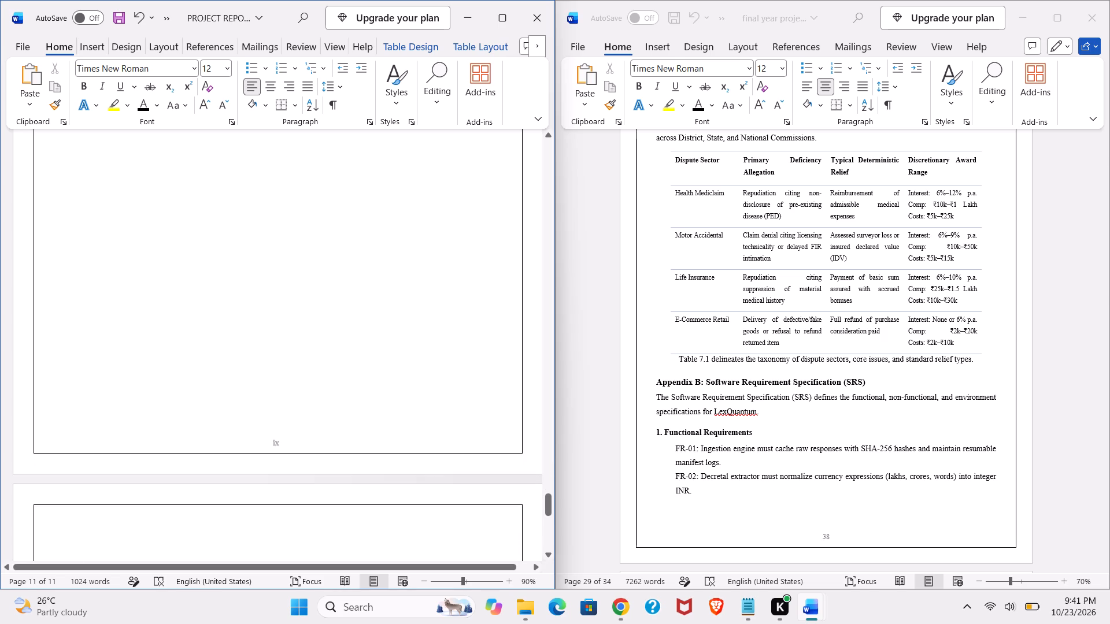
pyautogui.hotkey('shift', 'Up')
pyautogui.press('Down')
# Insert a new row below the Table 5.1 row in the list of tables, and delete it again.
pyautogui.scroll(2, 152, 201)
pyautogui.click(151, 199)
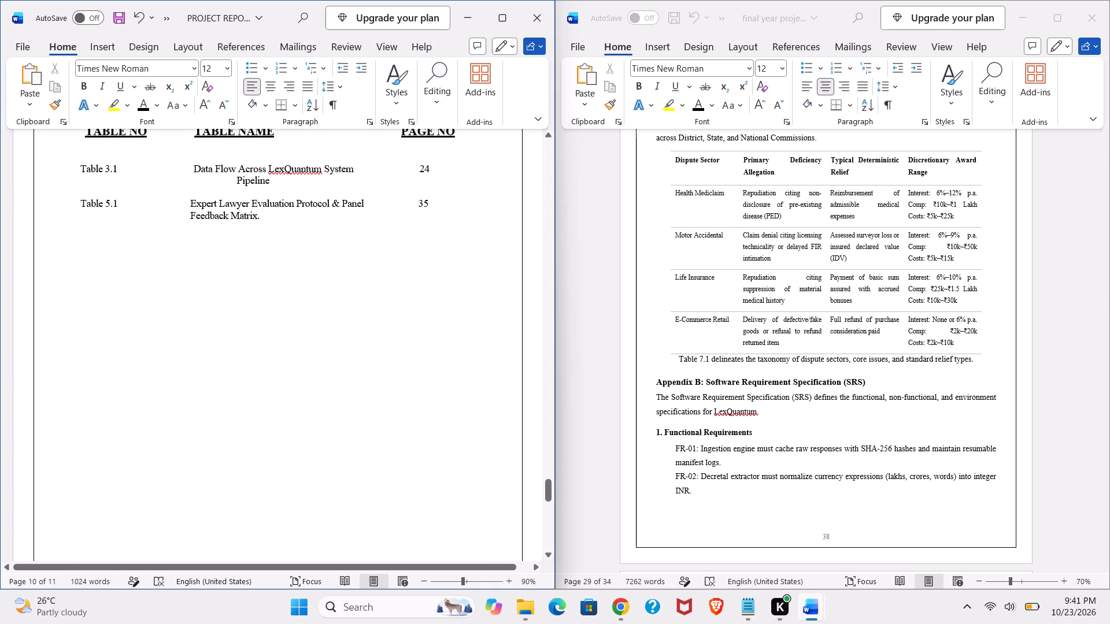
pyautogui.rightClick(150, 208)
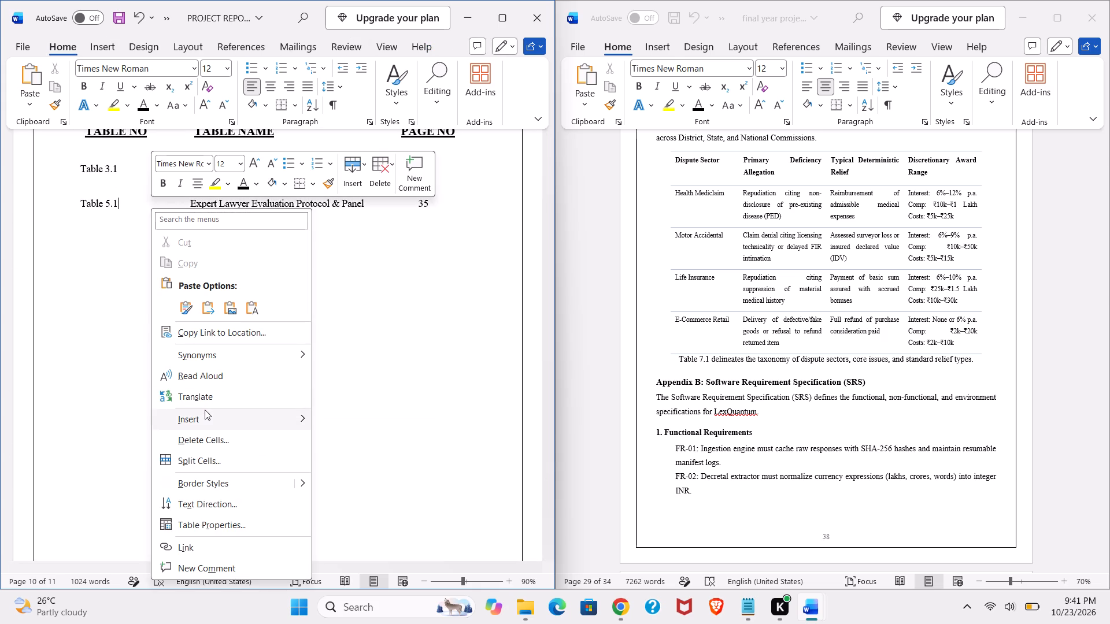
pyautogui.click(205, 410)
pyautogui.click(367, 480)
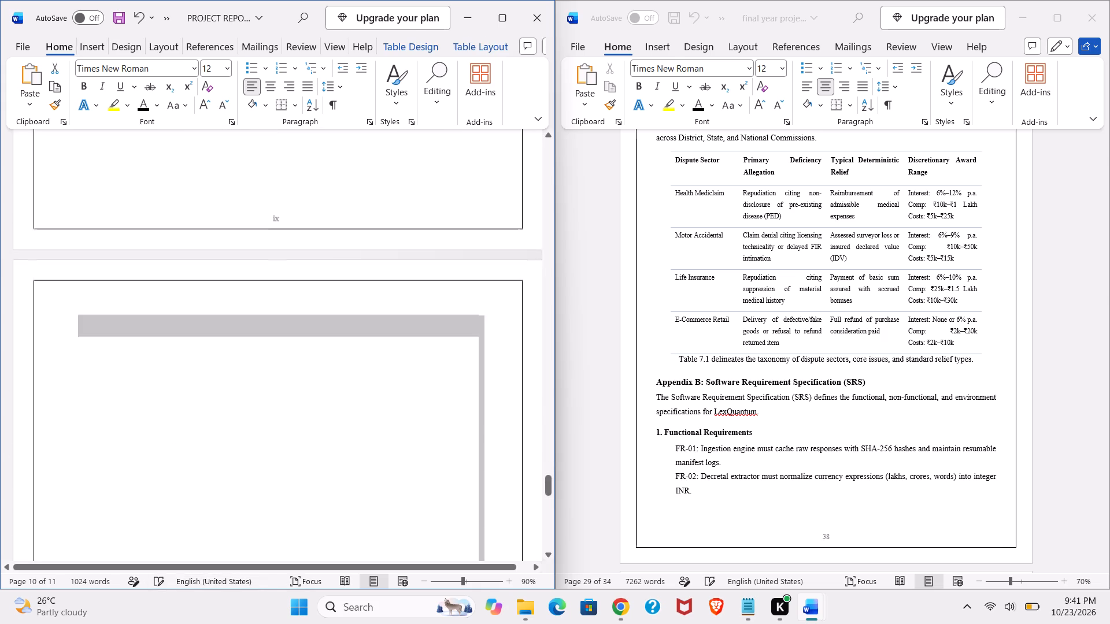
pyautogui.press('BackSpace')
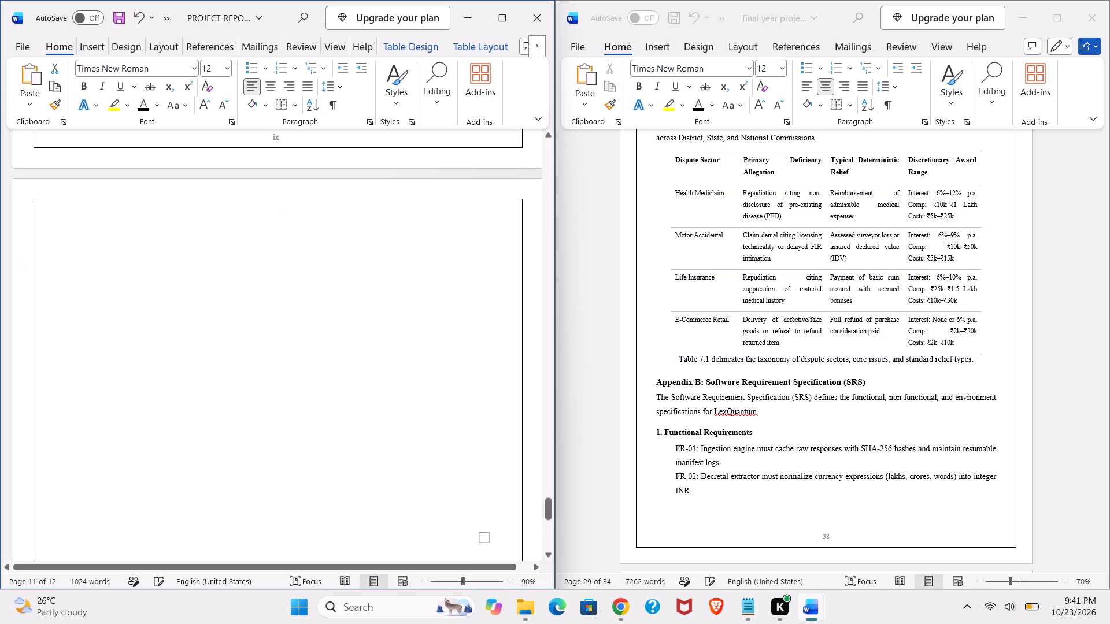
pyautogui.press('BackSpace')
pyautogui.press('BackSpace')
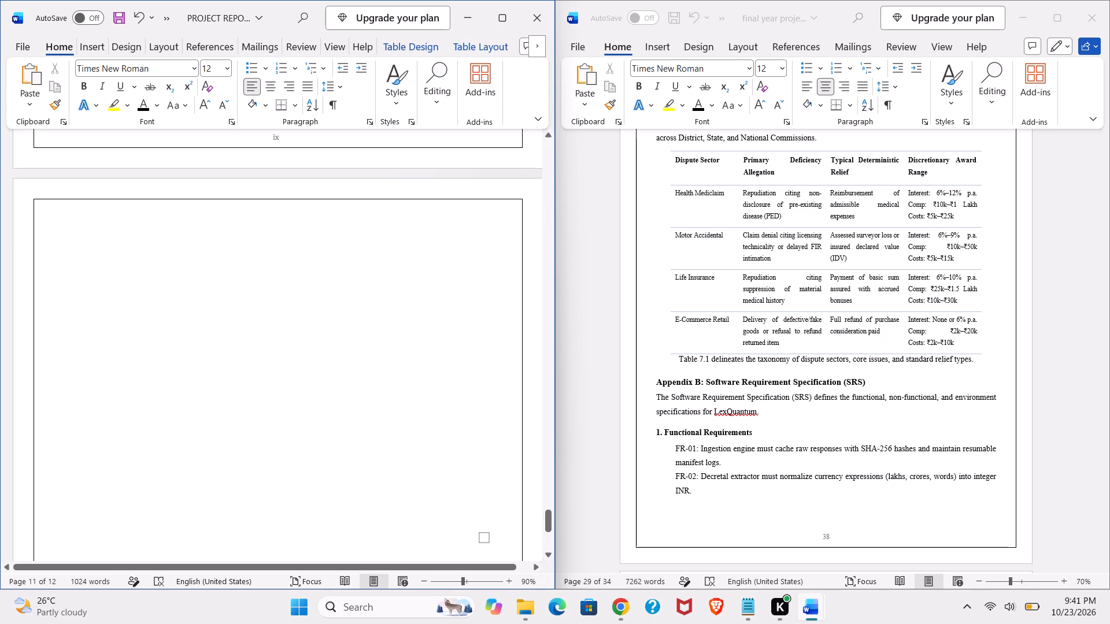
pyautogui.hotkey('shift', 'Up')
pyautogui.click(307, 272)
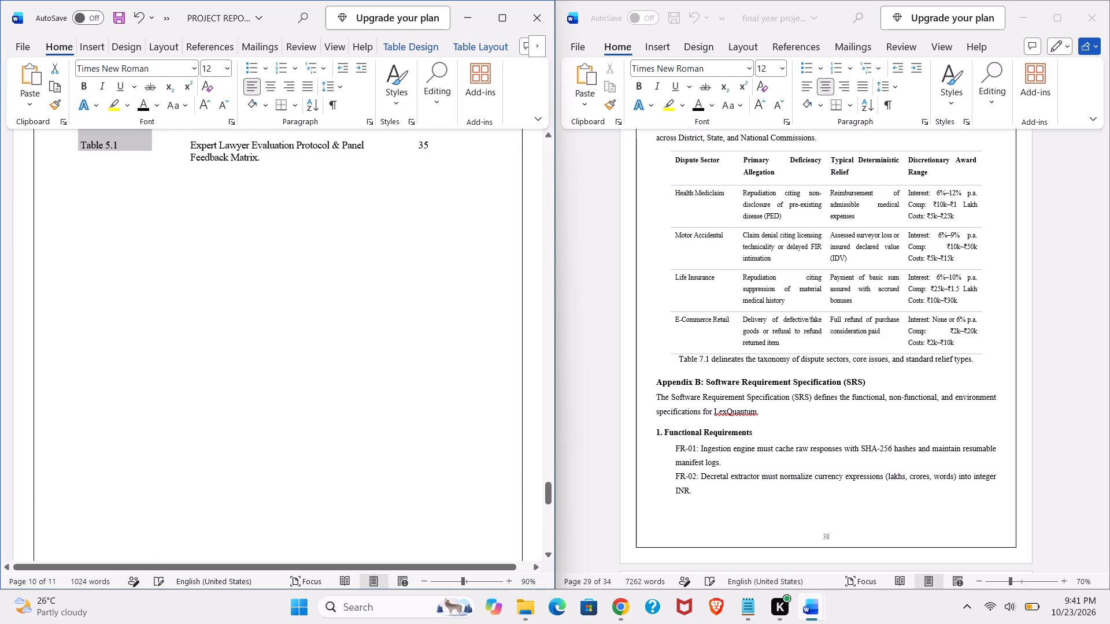
# Apply all borders to the number and name cells of the Table 3.1 and Table 5.1 rows.
pyautogui.scroll(1, 307, 272)
pyautogui.moveTo(277, 265); pyautogui.dragTo(83, 200)
pyautogui.click(240, 166)
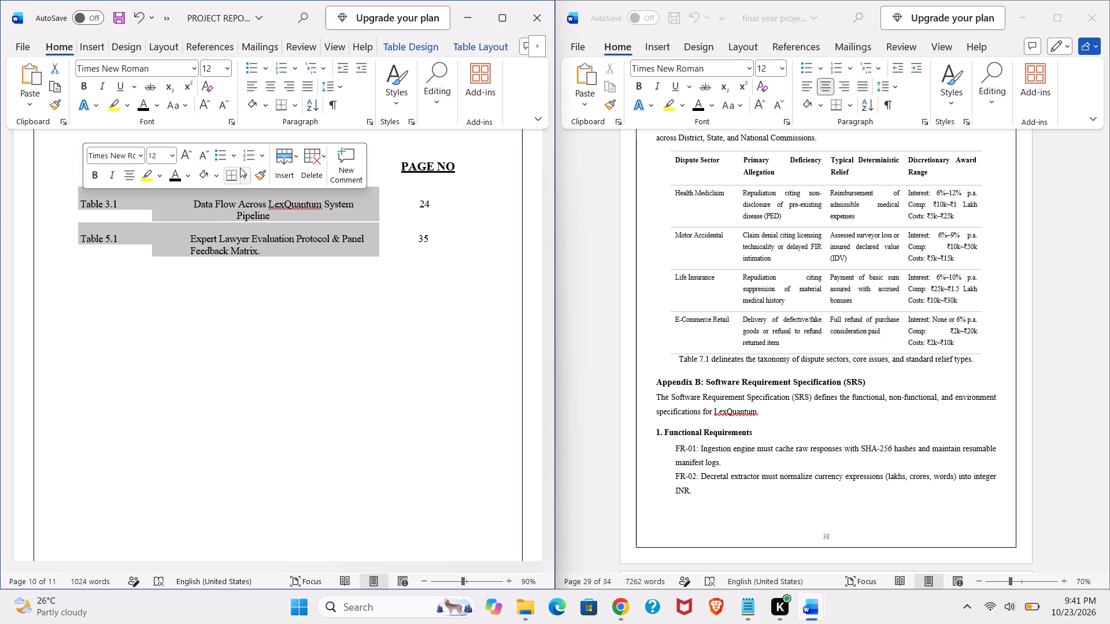
pyautogui.click(240, 168)
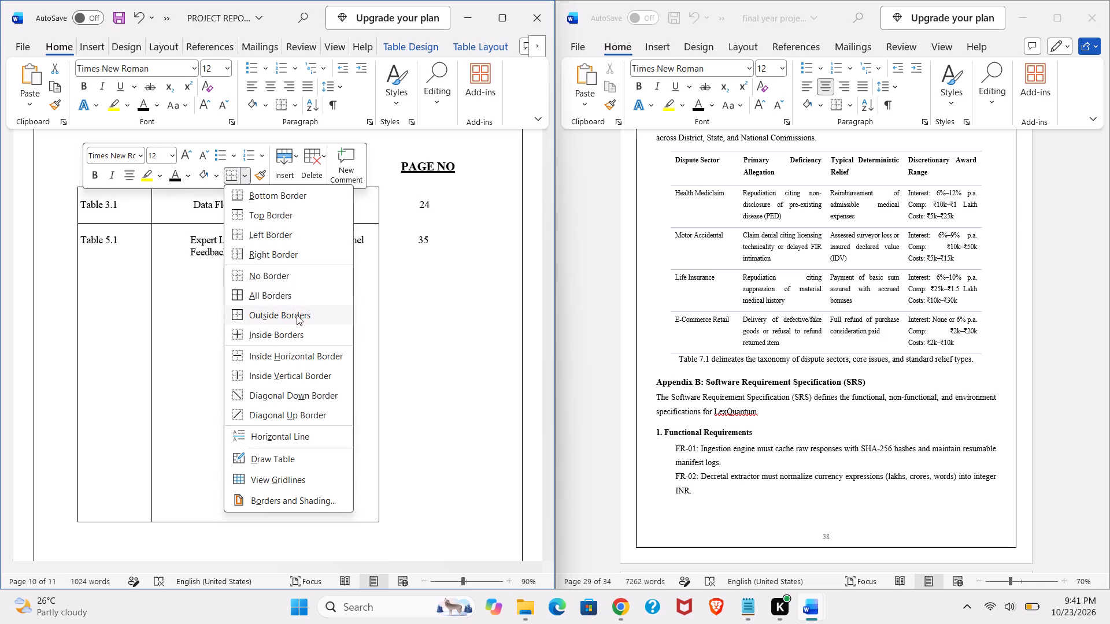
pyautogui.click(294, 298)
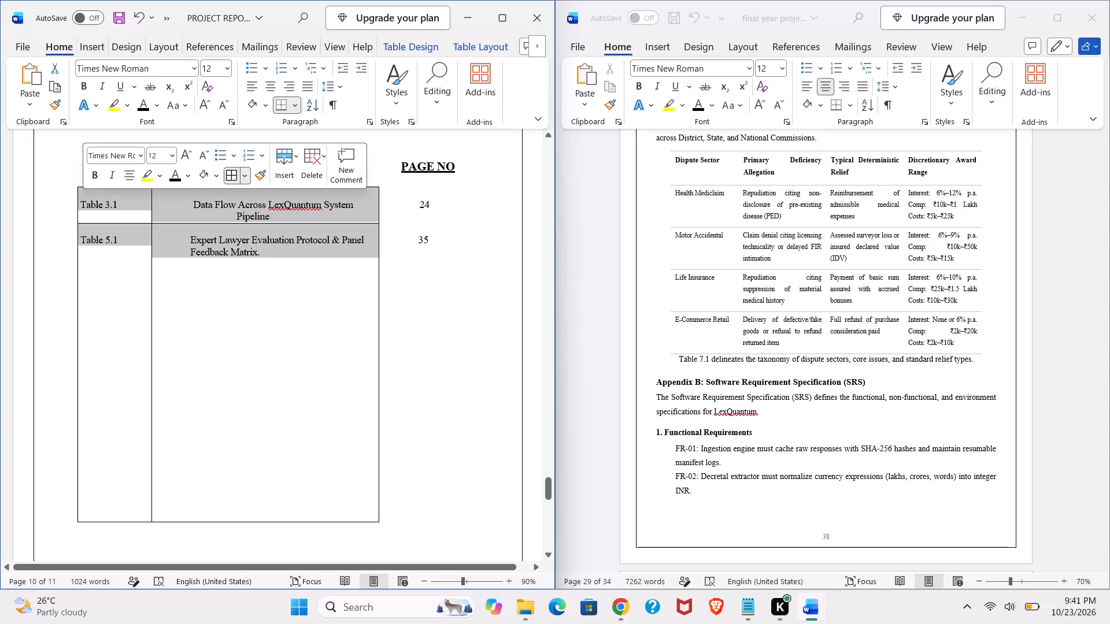
pyautogui.click(409, 258)
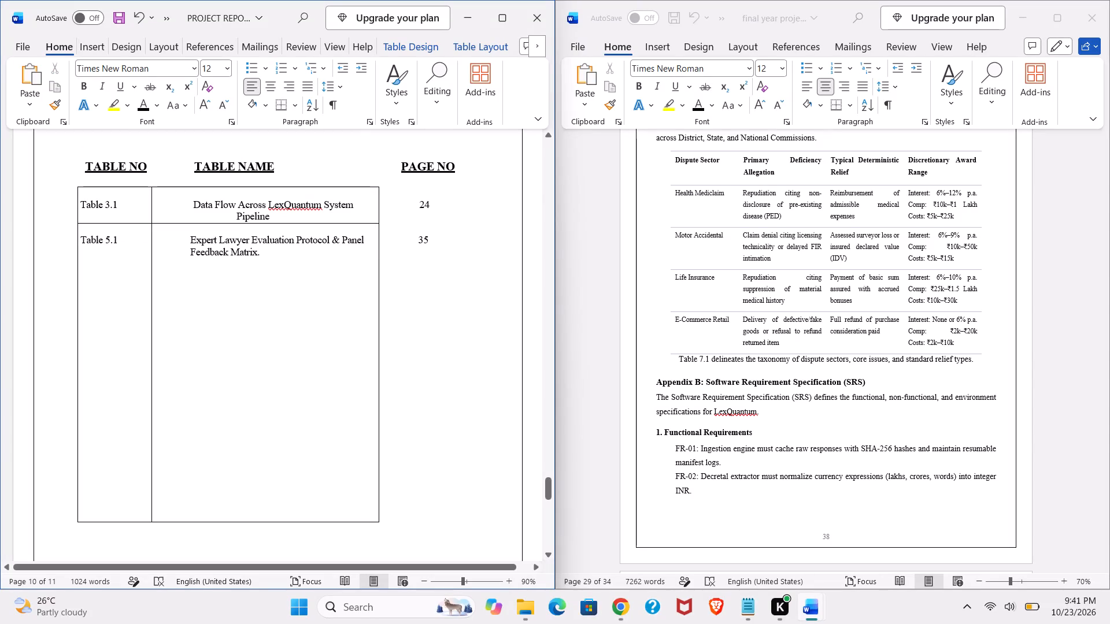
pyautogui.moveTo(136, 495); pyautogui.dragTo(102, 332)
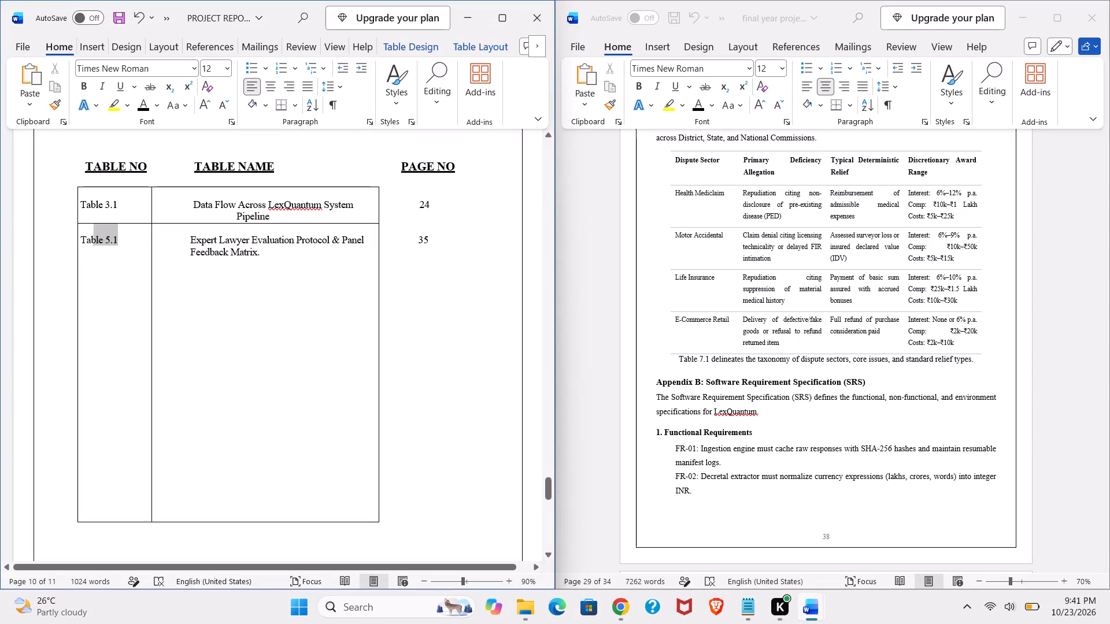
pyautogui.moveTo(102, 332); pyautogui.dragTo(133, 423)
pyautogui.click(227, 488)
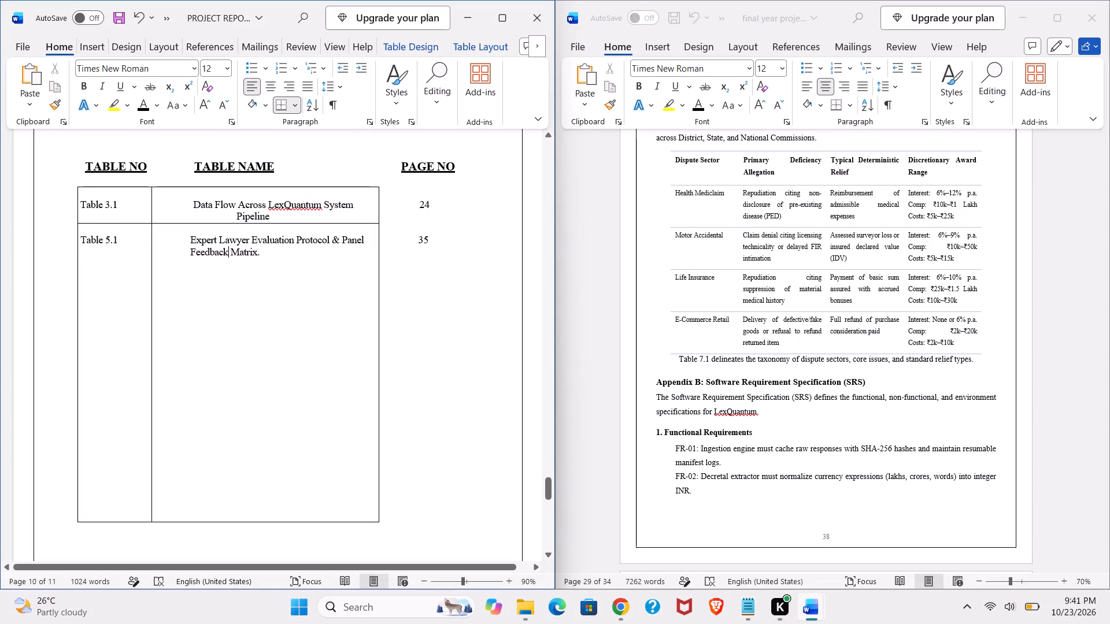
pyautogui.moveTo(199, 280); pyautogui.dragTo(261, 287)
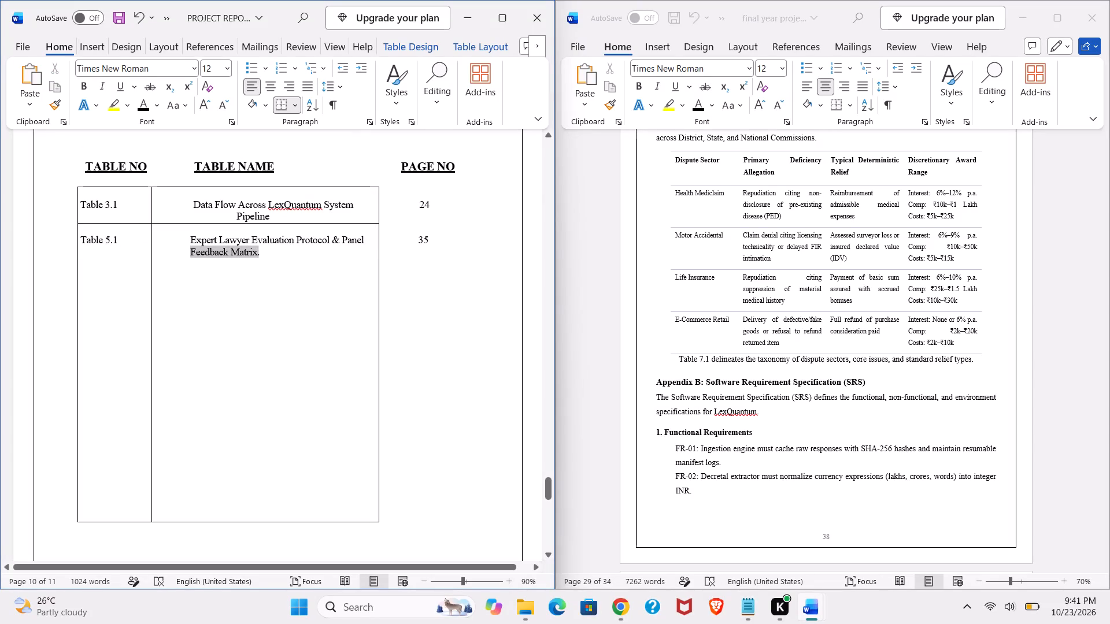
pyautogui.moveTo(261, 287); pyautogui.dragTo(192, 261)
# Insert two empty rows between the Table 3.1 and Table 5.1 rows in the list of tables.
pyautogui.click(171, 221)
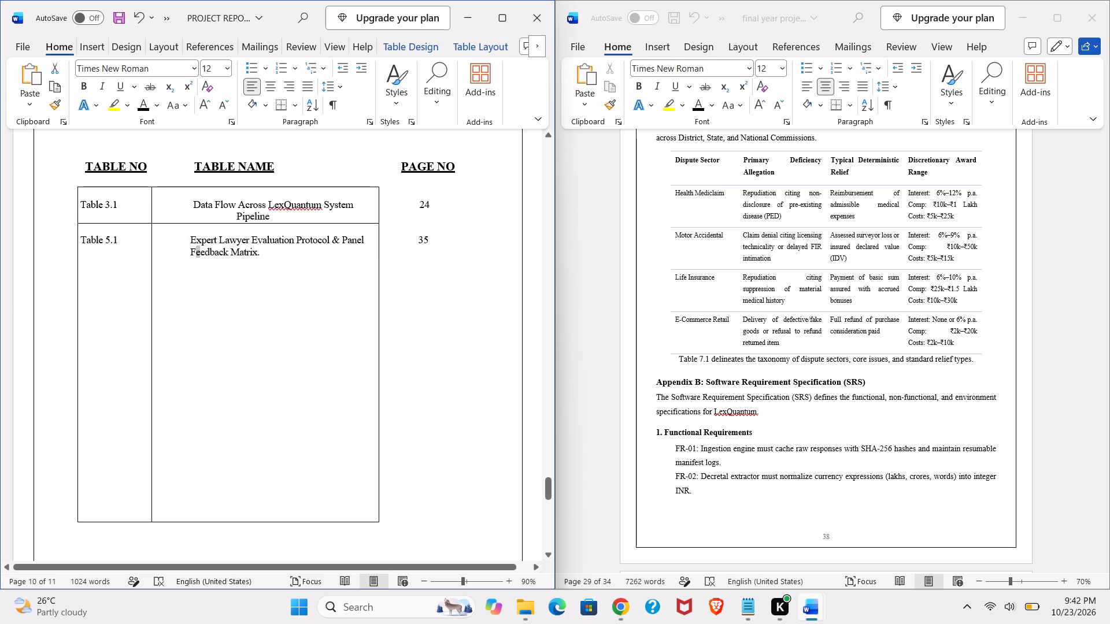
pyautogui.rightClick(171, 223)
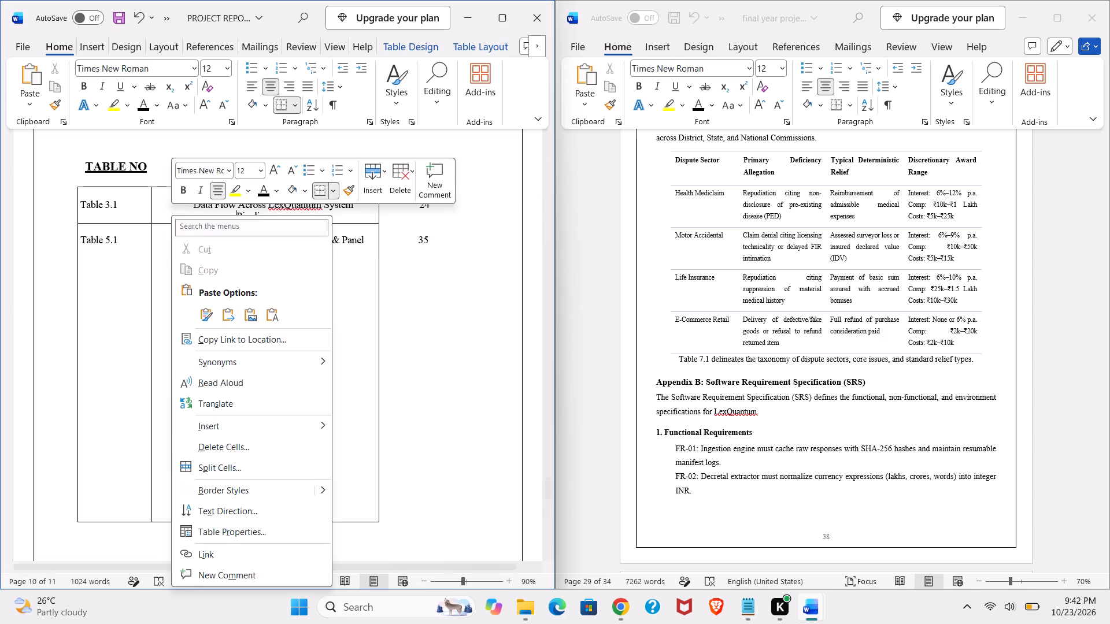
pyautogui.click(210, 427)
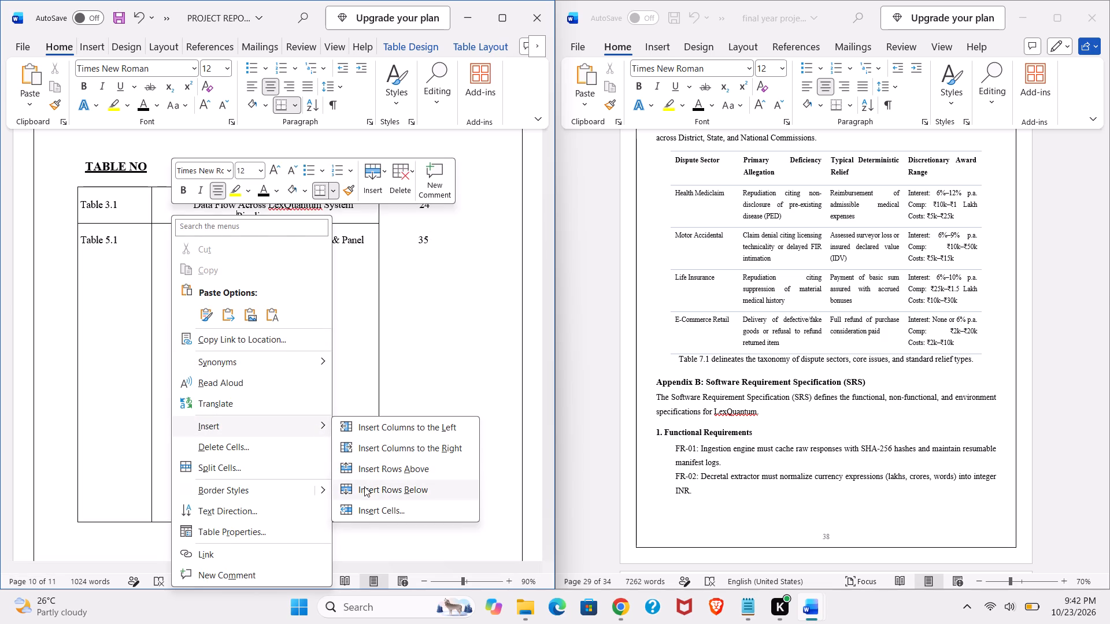
pyautogui.click(364, 486)
pyautogui.click(195, 260)
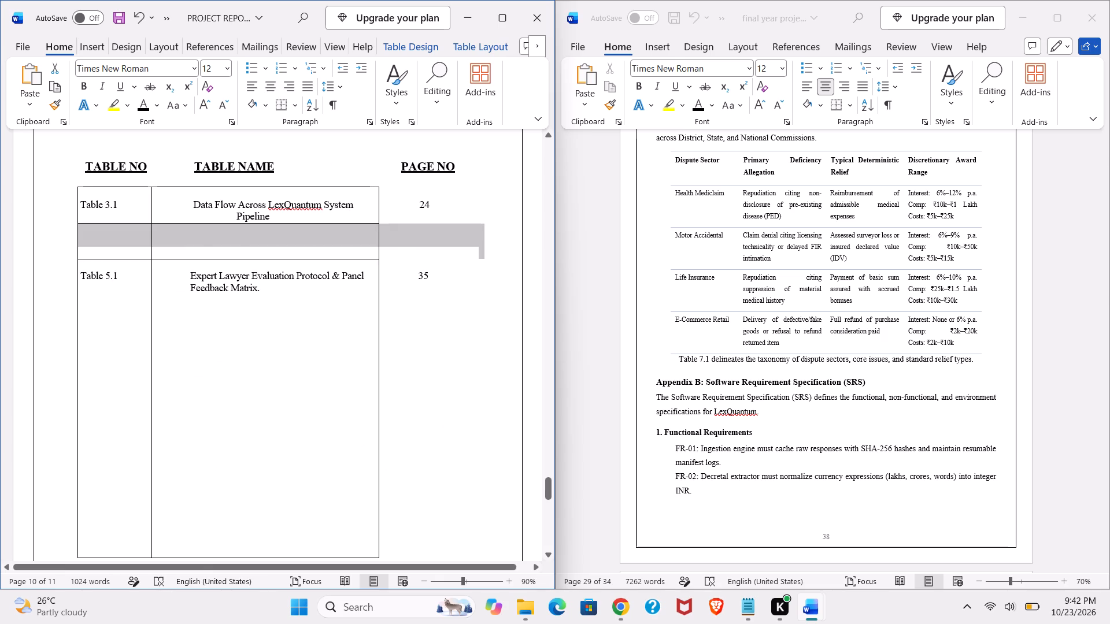
pyautogui.rightClick(195, 260)
pyautogui.click(270, 389)
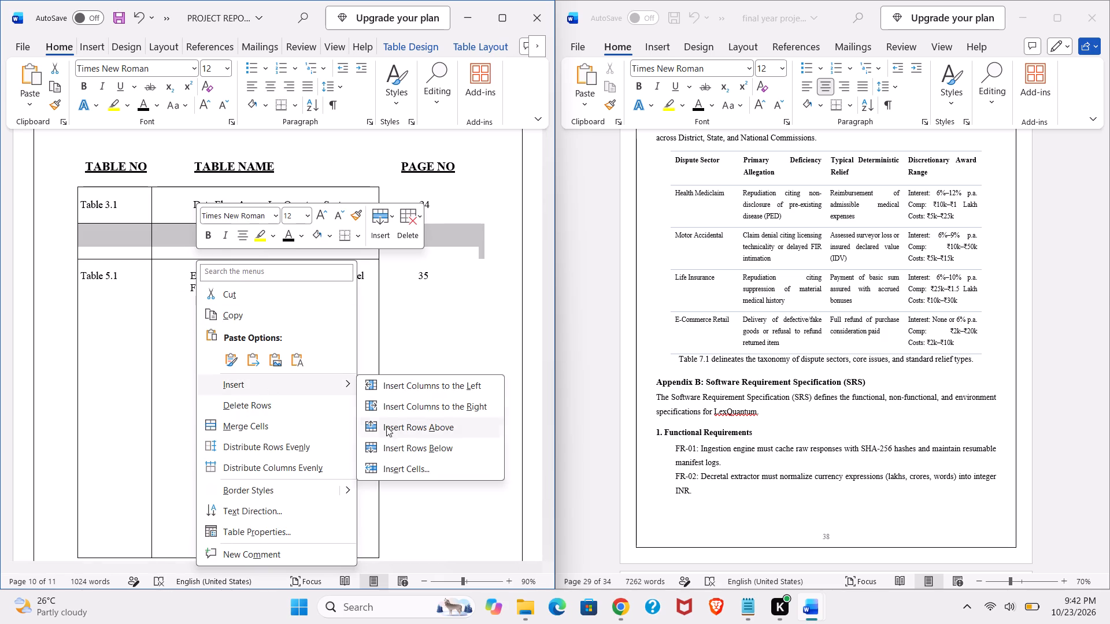
pyautogui.click(404, 444)
pyautogui.click(356, 321)
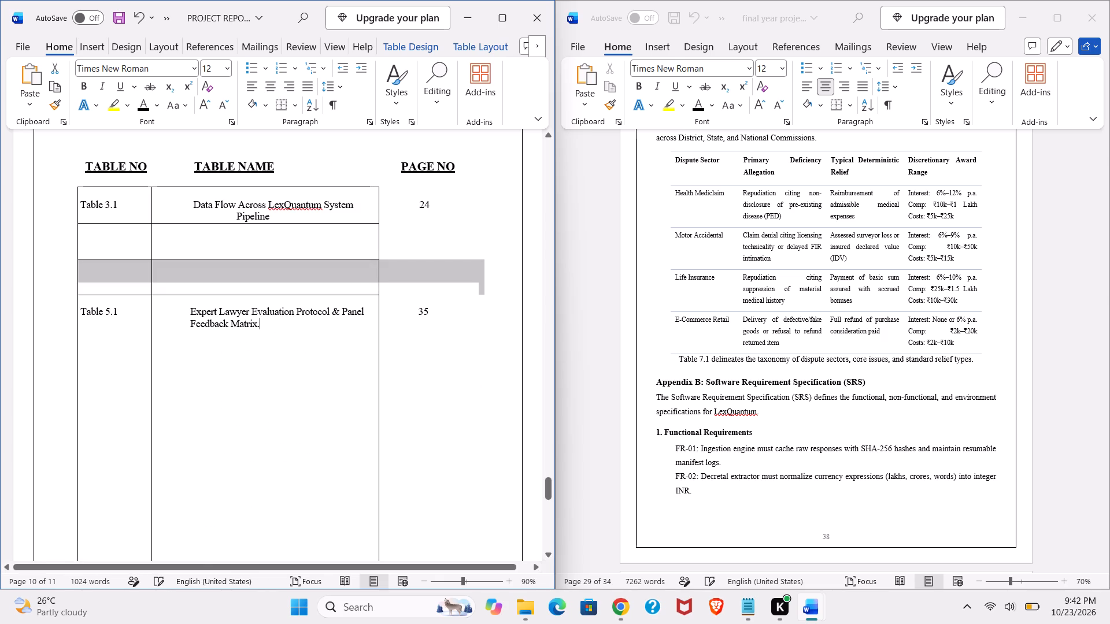
# Copy the Table 5.1 row's number, name and page into the first empty row below the Table 3.1 row.
pyautogui.click(319, 328)
pyautogui.moveTo(464, 321); pyautogui.dragTo(341, 310)
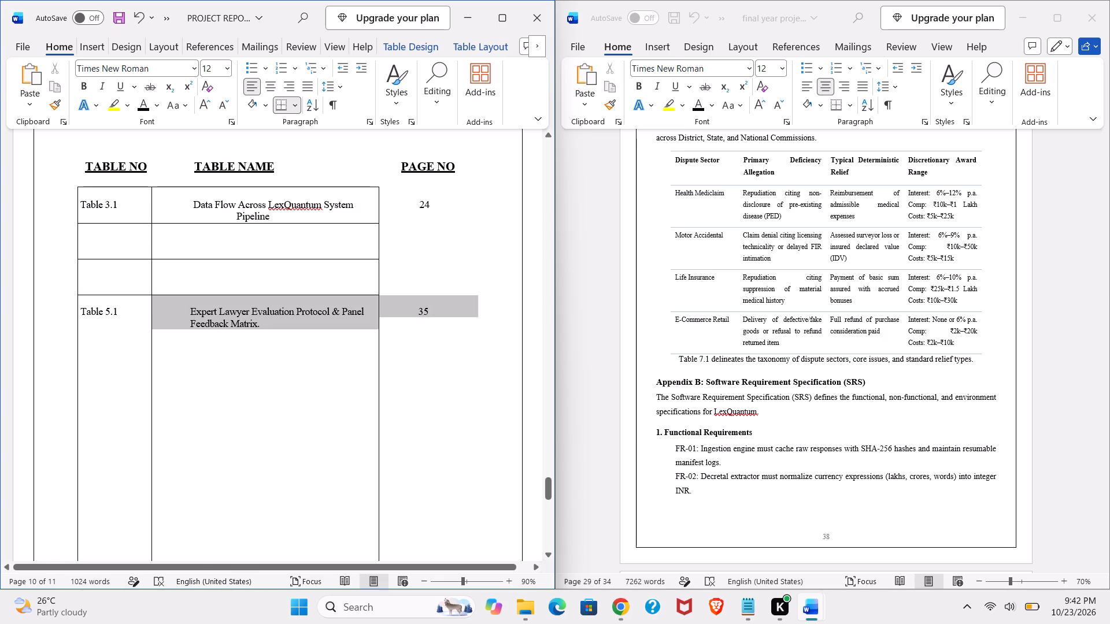
pyautogui.moveTo(341, 310); pyautogui.dragTo(110, 313)
pyautogui.hotkey('ctrl', 'c')
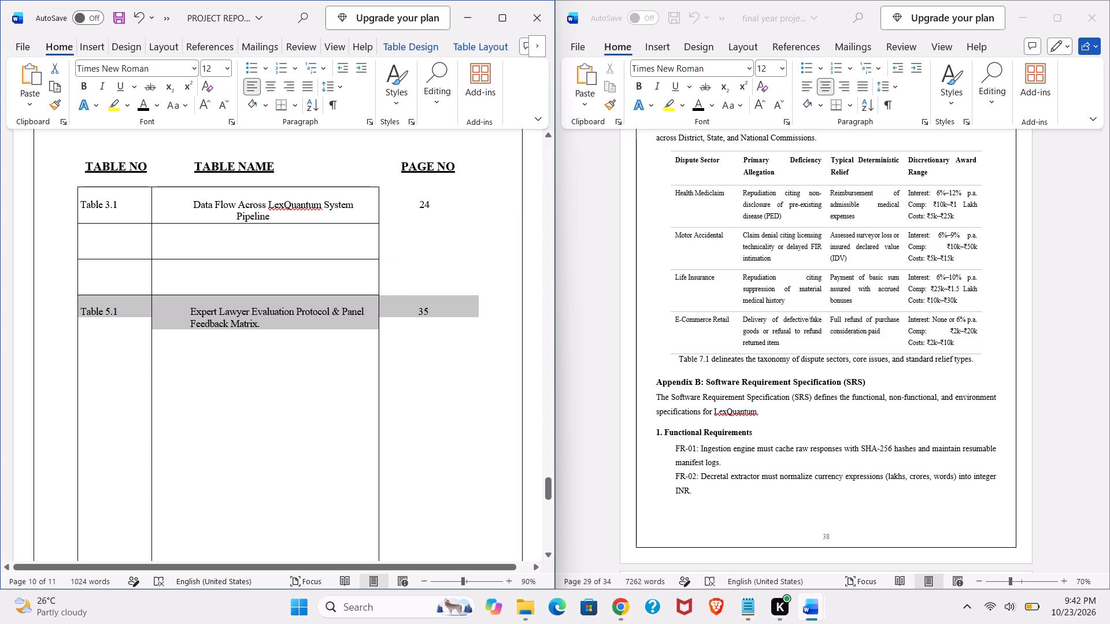
pyautogui.click(110, 244)
pyautogui.hotkey('ctrl', 'v')
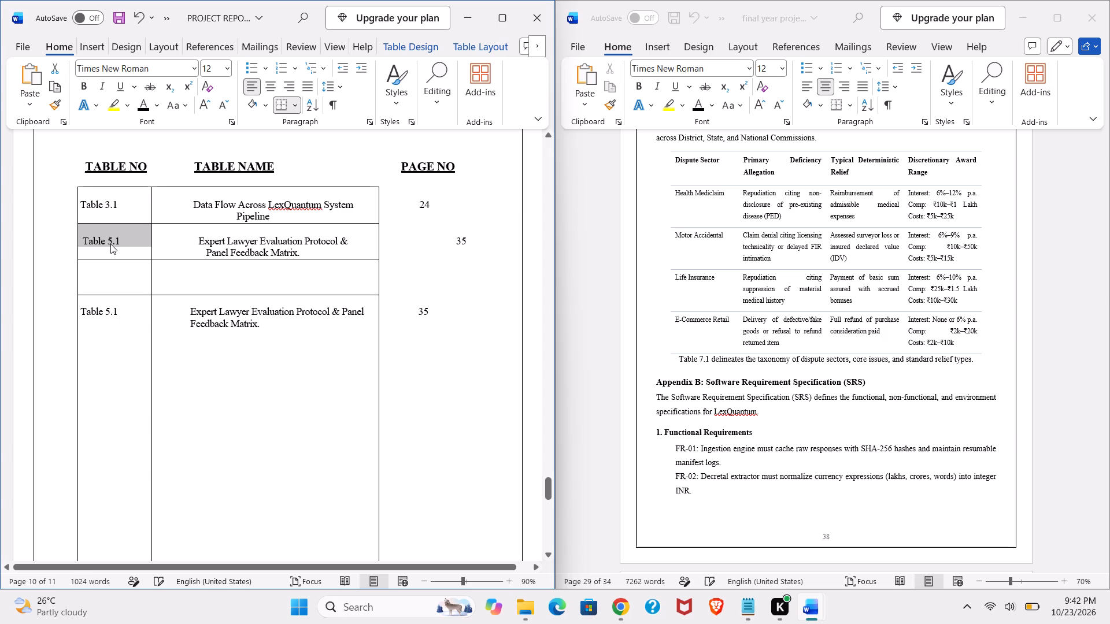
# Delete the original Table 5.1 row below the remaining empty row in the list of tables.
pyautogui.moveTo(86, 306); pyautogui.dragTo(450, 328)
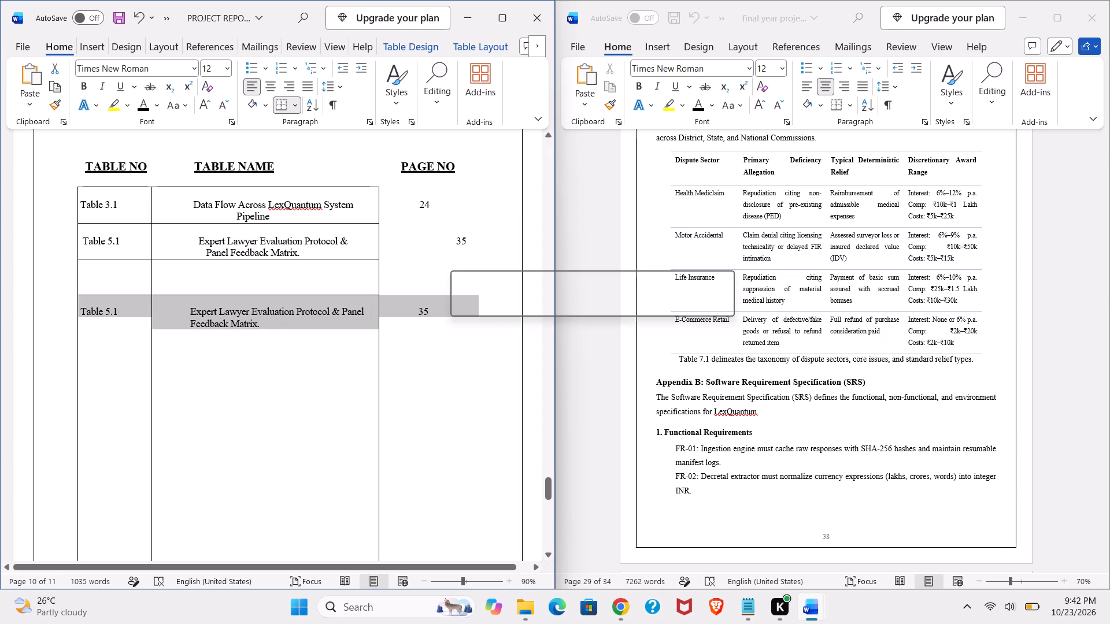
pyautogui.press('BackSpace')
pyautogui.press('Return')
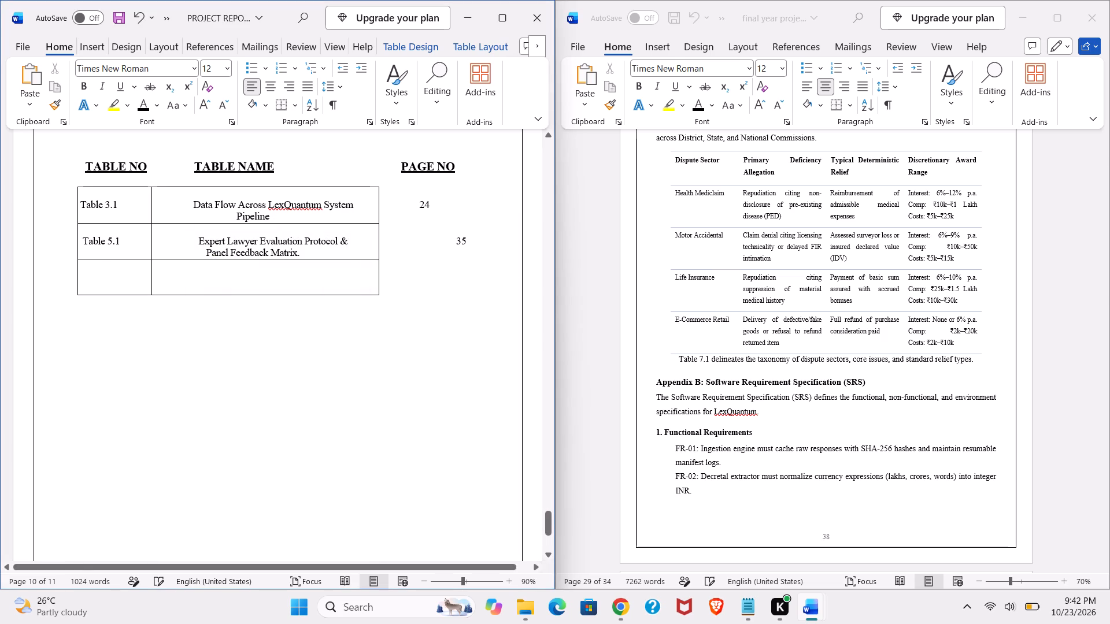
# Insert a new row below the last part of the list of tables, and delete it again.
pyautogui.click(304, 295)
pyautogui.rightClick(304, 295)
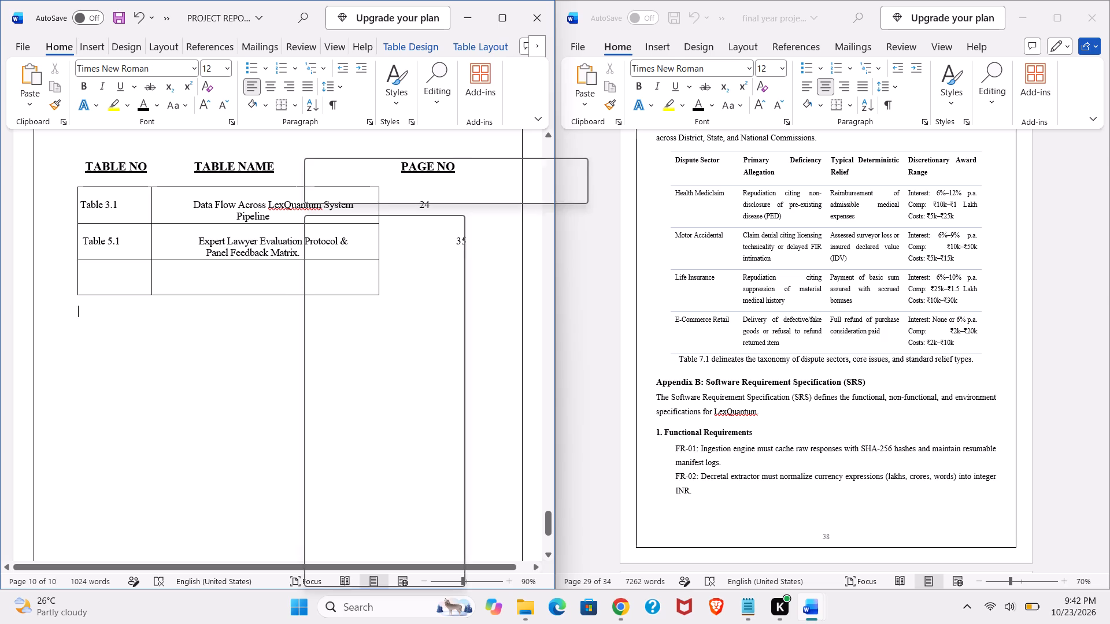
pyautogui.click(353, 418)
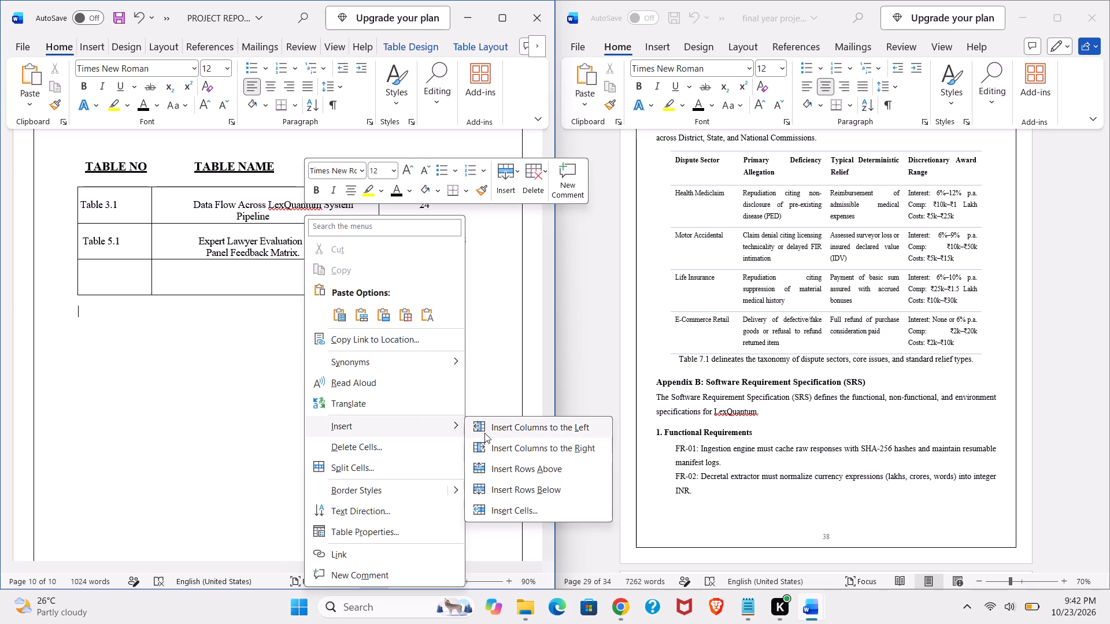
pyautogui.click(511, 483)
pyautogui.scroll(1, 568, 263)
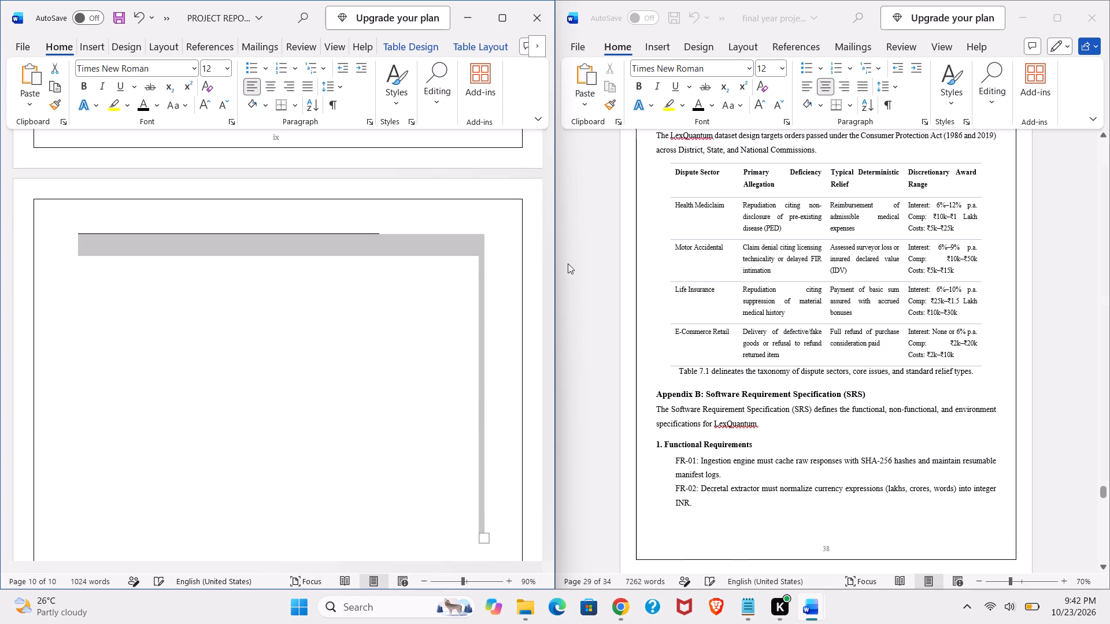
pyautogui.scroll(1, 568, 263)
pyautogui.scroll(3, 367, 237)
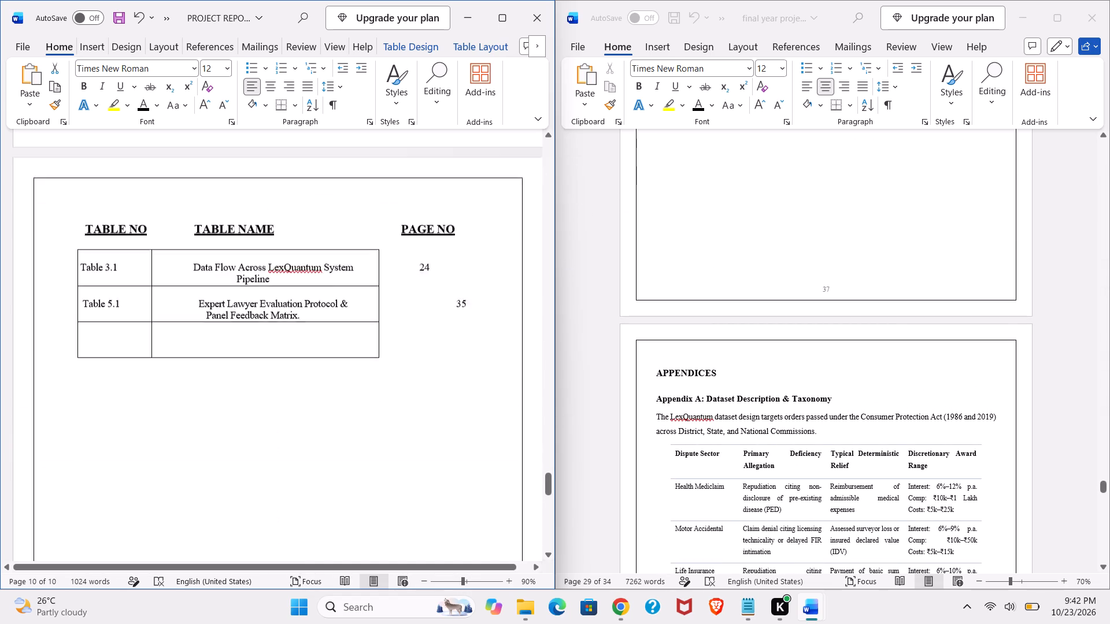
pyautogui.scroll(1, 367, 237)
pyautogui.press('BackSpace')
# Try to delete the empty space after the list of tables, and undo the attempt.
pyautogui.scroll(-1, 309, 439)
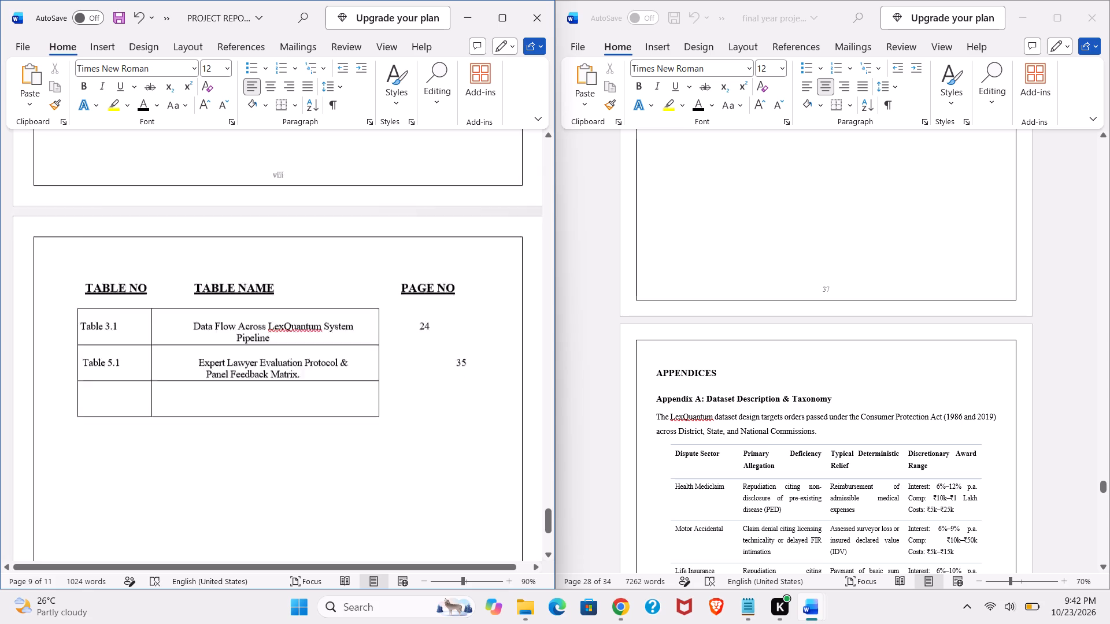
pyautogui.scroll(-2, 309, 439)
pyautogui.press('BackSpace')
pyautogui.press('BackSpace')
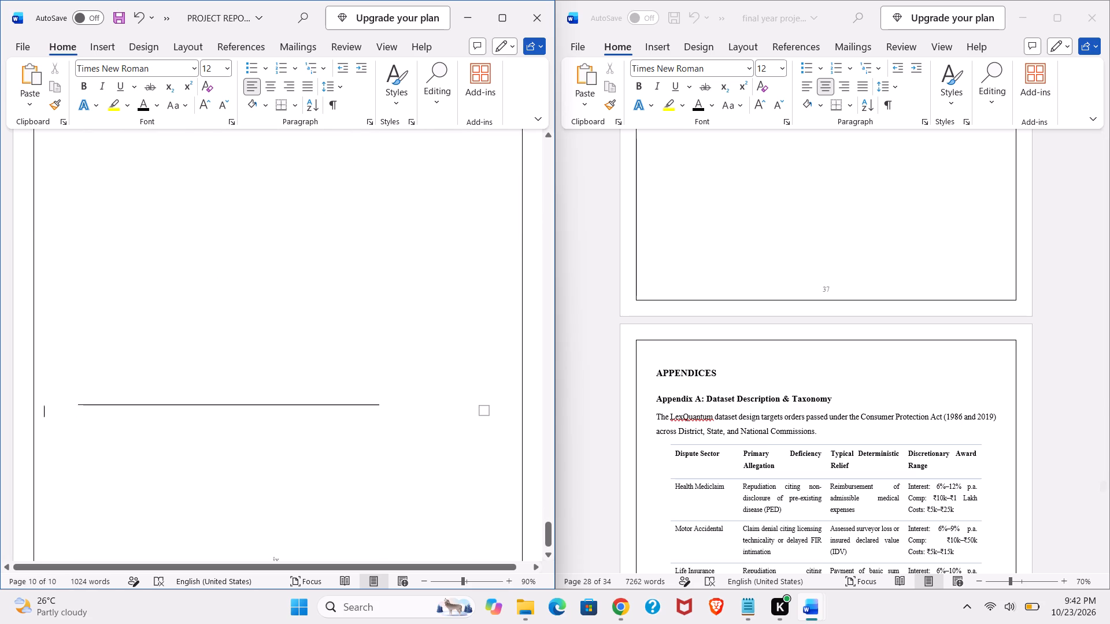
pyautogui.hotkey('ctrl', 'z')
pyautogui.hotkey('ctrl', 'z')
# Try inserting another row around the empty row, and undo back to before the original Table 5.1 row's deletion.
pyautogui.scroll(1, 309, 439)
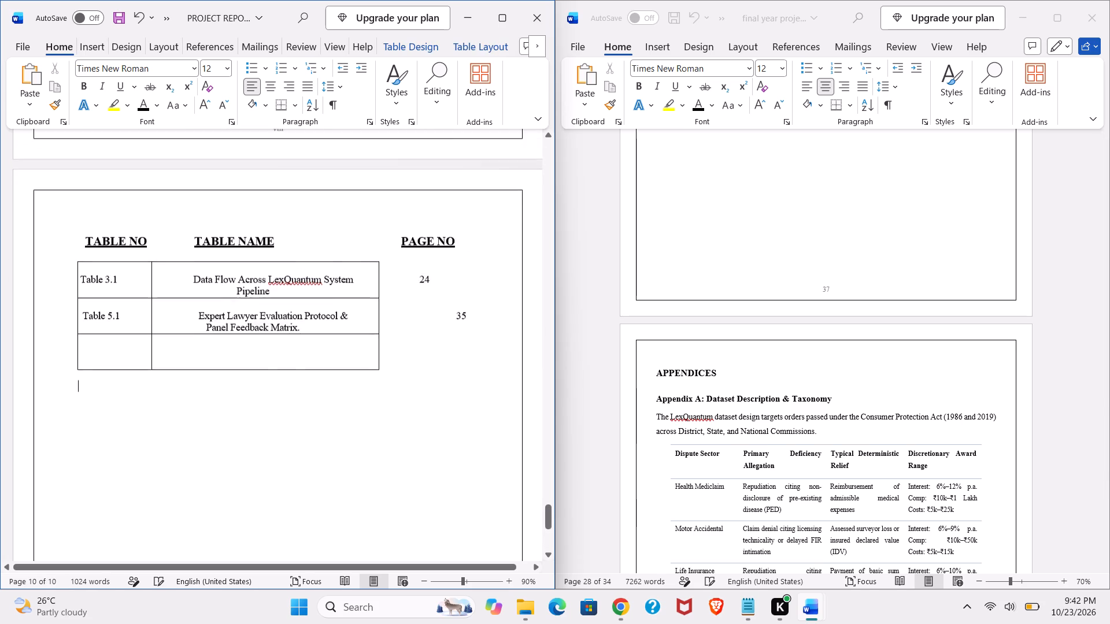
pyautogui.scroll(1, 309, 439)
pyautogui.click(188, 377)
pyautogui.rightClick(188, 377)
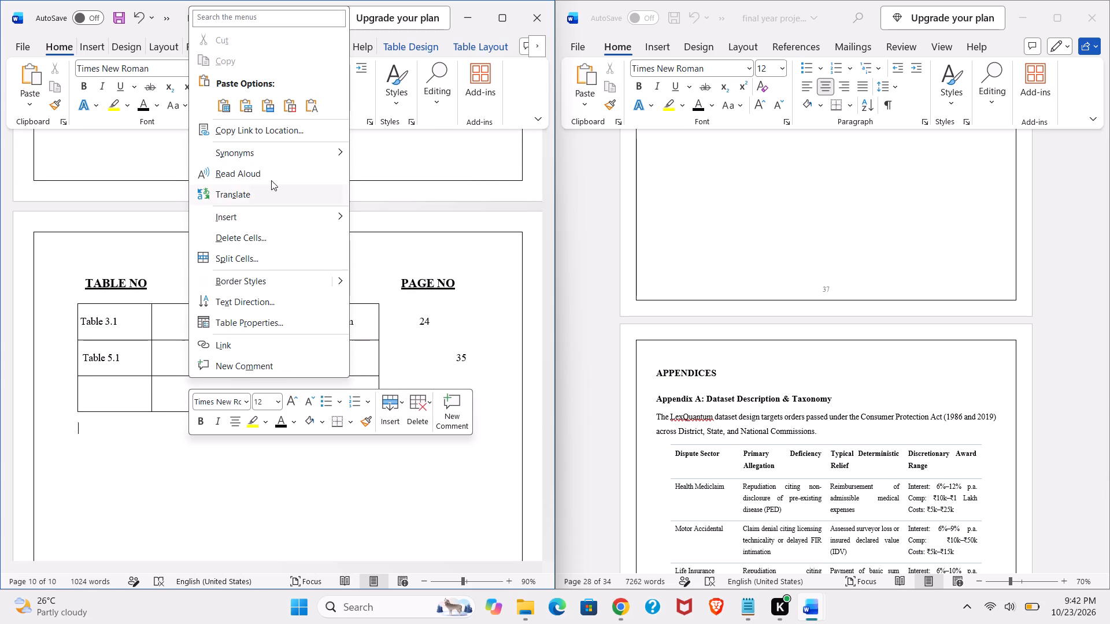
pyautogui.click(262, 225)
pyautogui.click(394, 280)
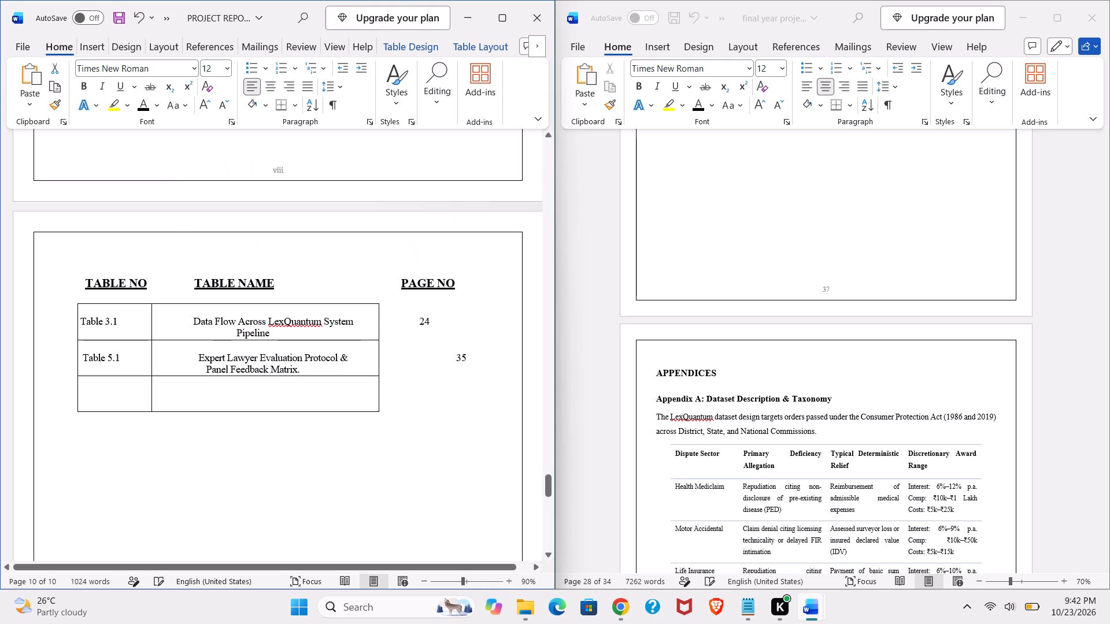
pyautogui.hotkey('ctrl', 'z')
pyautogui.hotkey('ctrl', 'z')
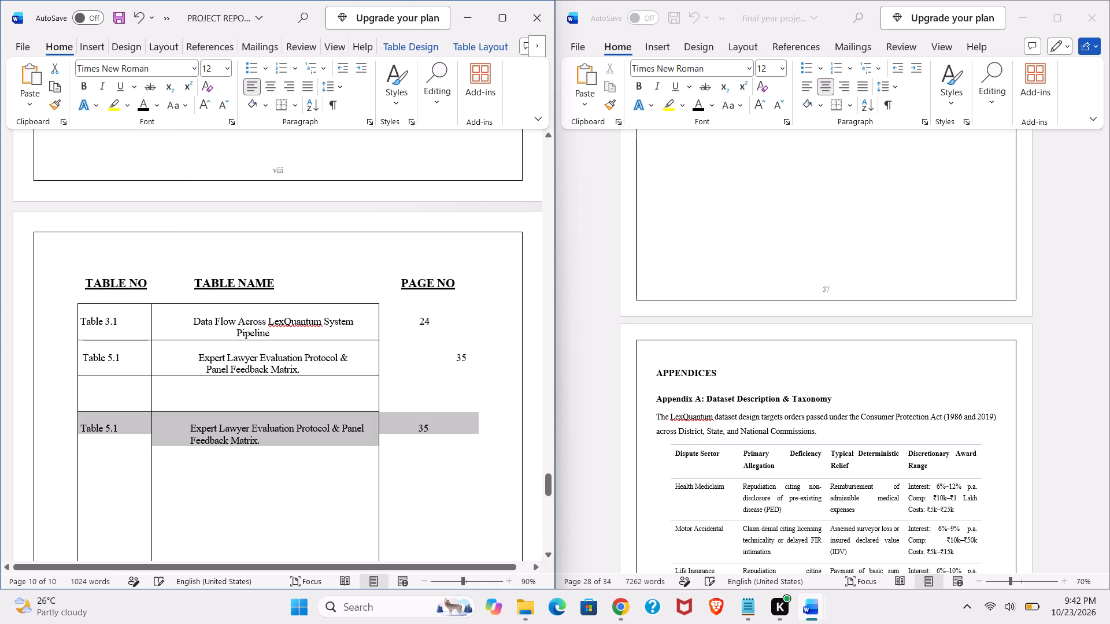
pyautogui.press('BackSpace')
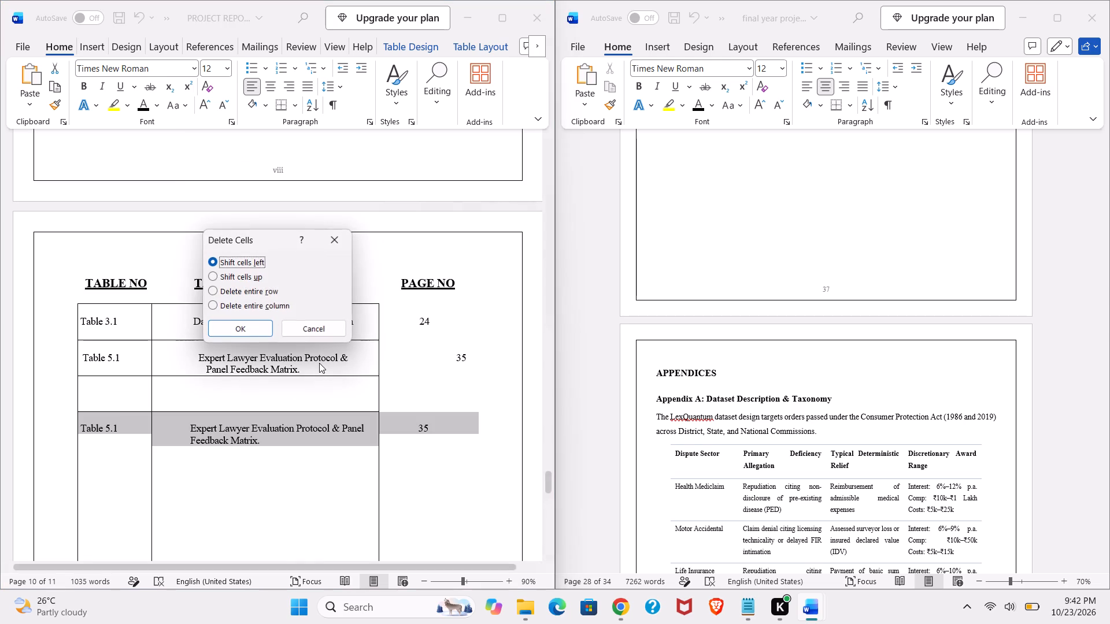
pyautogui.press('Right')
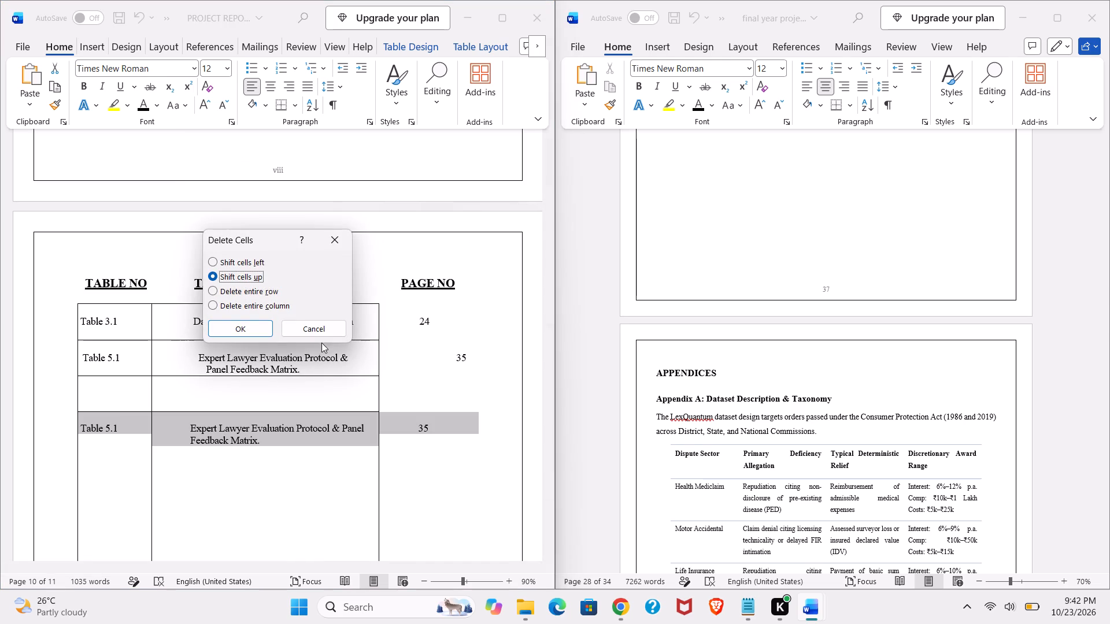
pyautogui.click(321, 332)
# Insert one more empty row below the existing empty row, above the original Table 5.1 row.
pyautogui.click(249, 408)
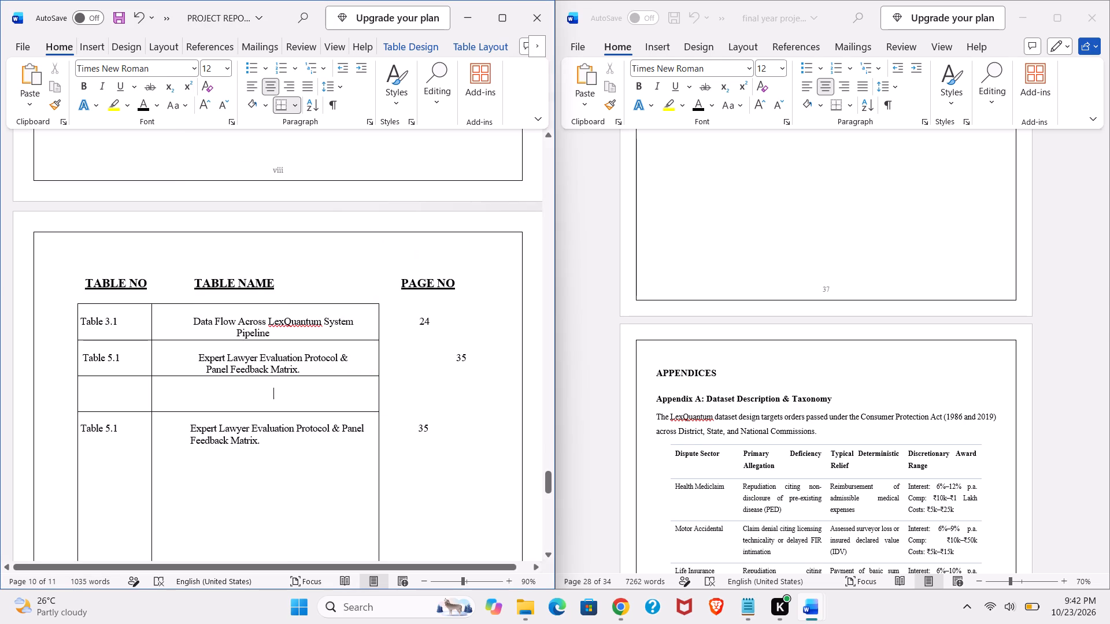
pyautogui.click(247, 411)
pyautogui.click(243, 413)
pyautogui.rightClick(243, 413)
pyautogui.click(299, 259)
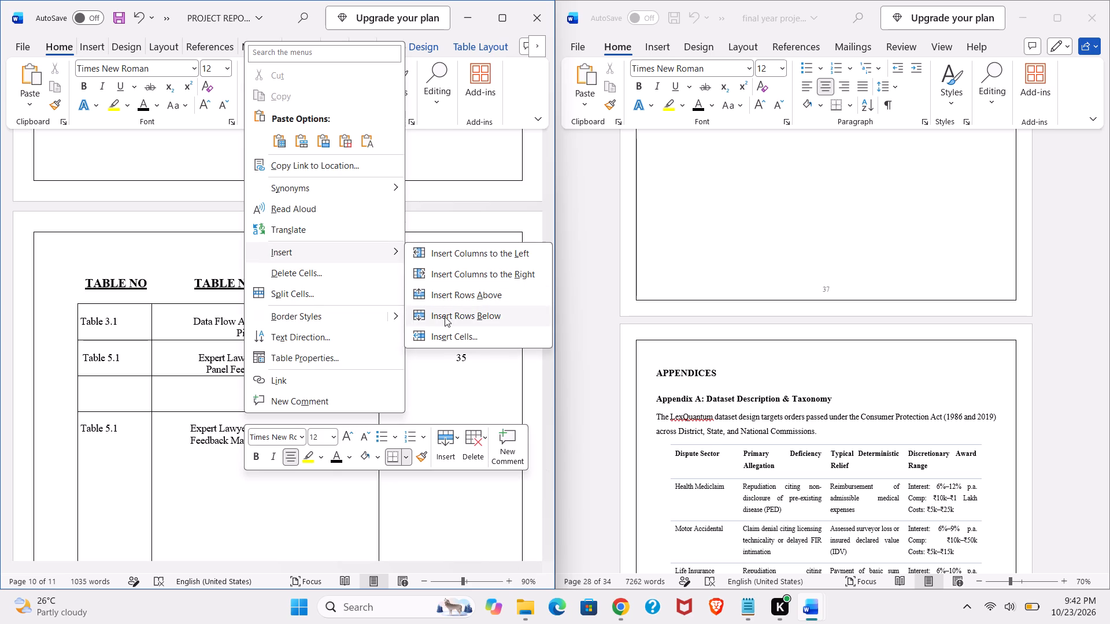
pyautogui.click(445, 315)
# Delete the original Table 5.1 row below the two empty rows in the list of tables.
pyautogui.click(373, 488)
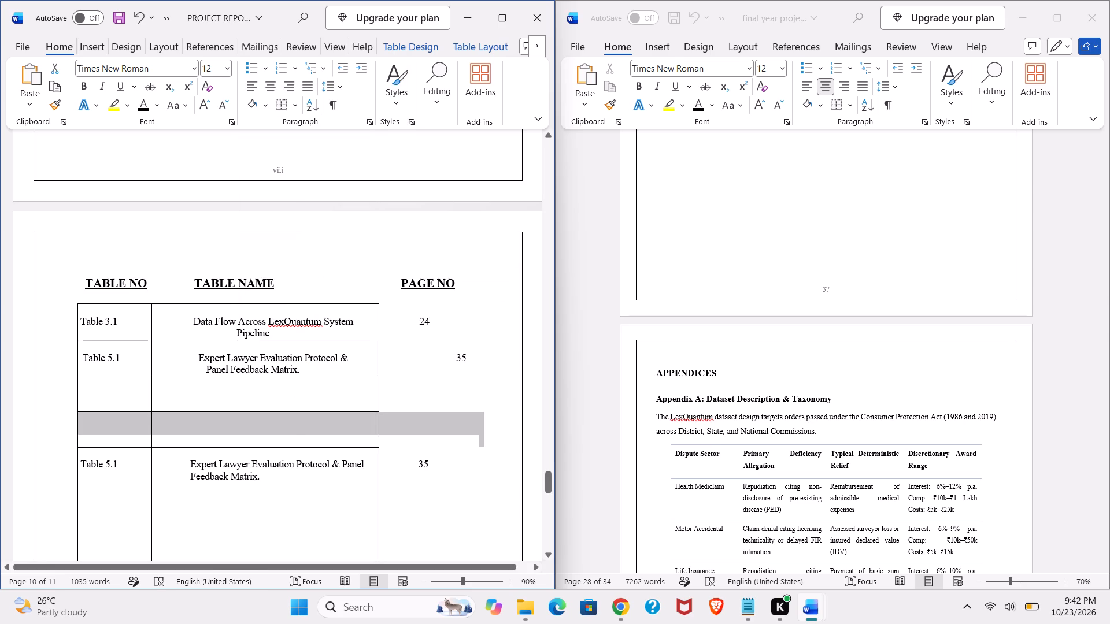
pyautogui.moveTo(440, 486); pyautogui.dragTo(73, 472)
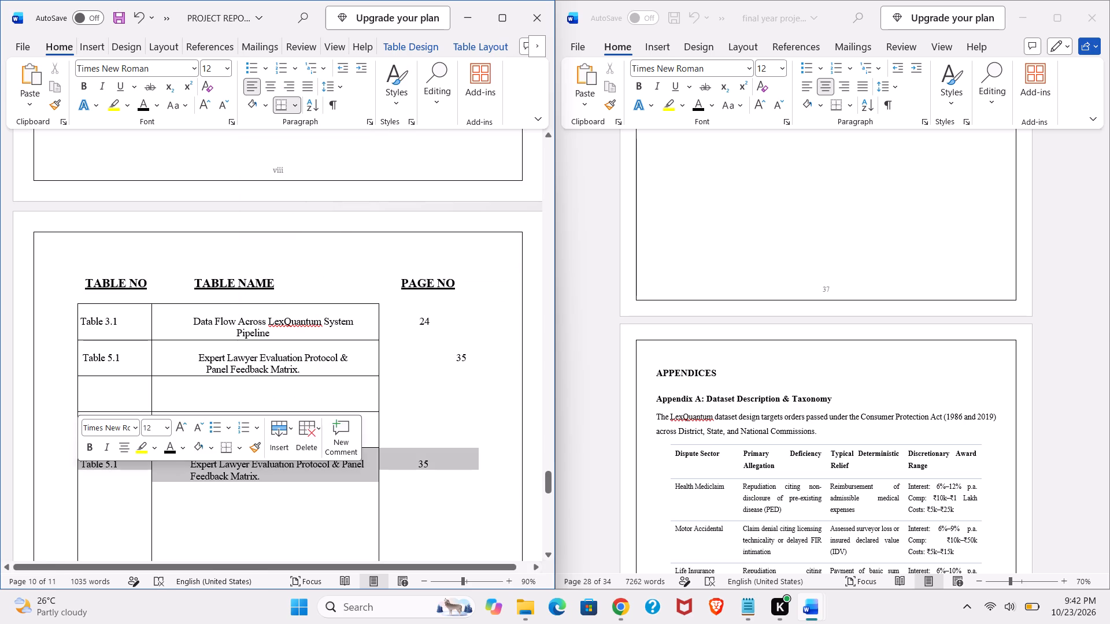
pyautogui.press('BackSpace')
pyautogui.press('Return')
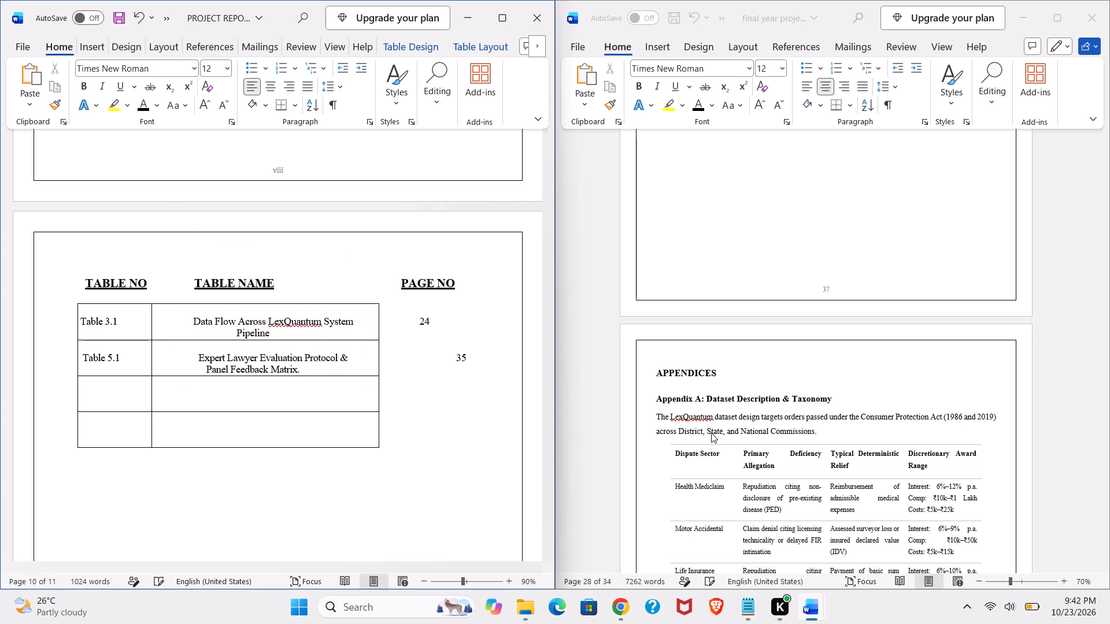
# Copy the Table 7.1 caption text without its number from the report's Appendix A into the first empty row's name cell.
pyautogui.scroll(-1, 711, 433)
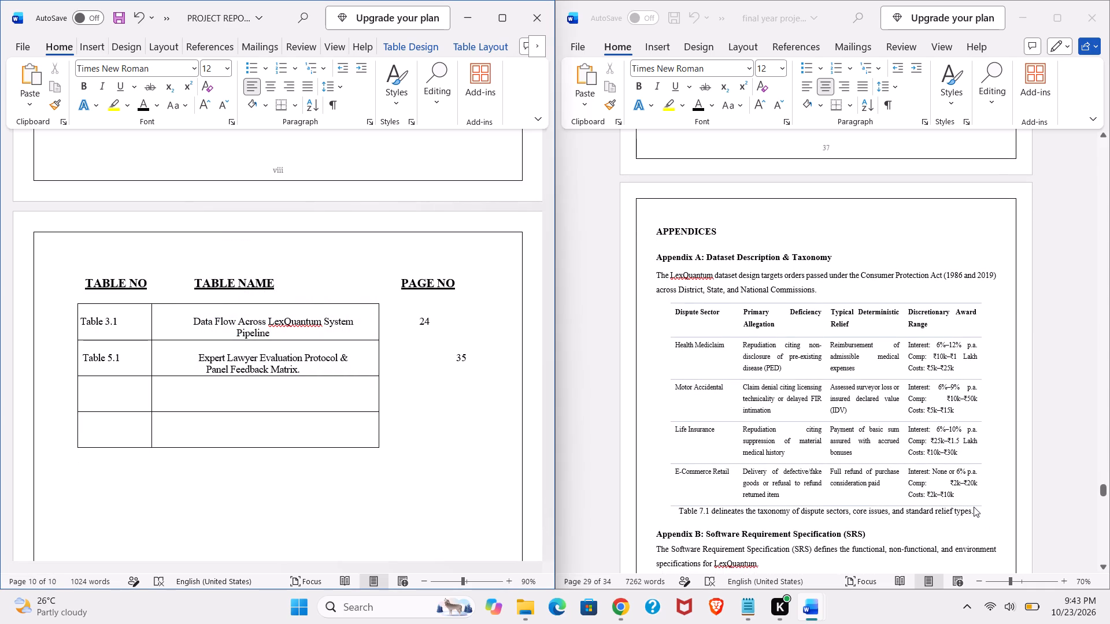
pyautogui.click(974, 507)
pyautogui.moveTo(974, 511); pyautogui.dragTo(747, 519)
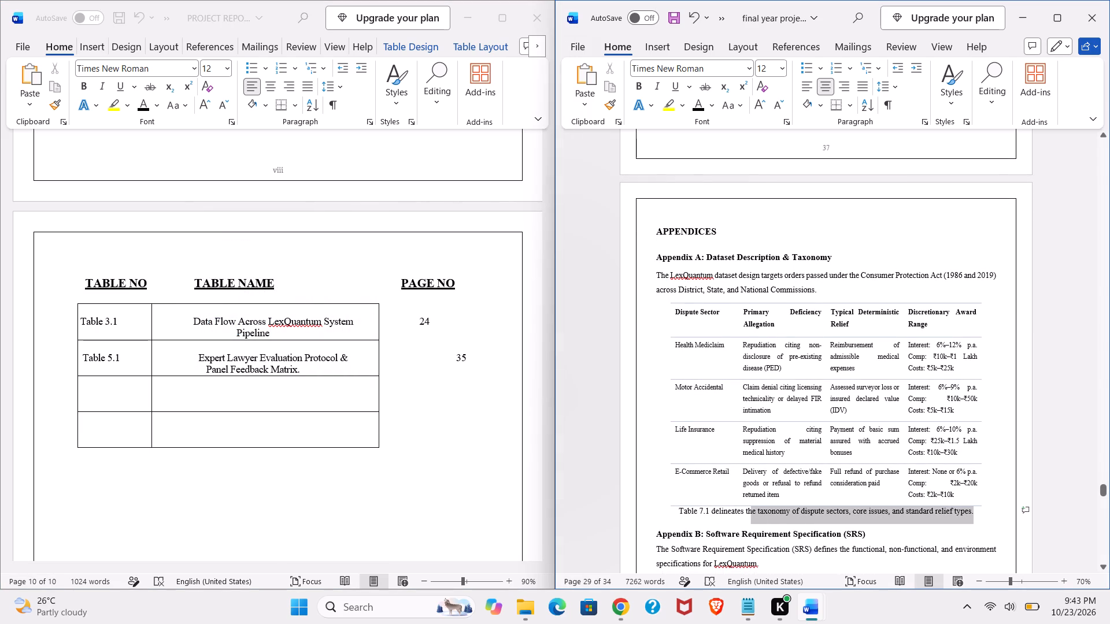
pyautogui.moveTo(747, 519); pyautogui.dragTo(727, 518)
pyautogui.hotkey('ctrl', 'c')
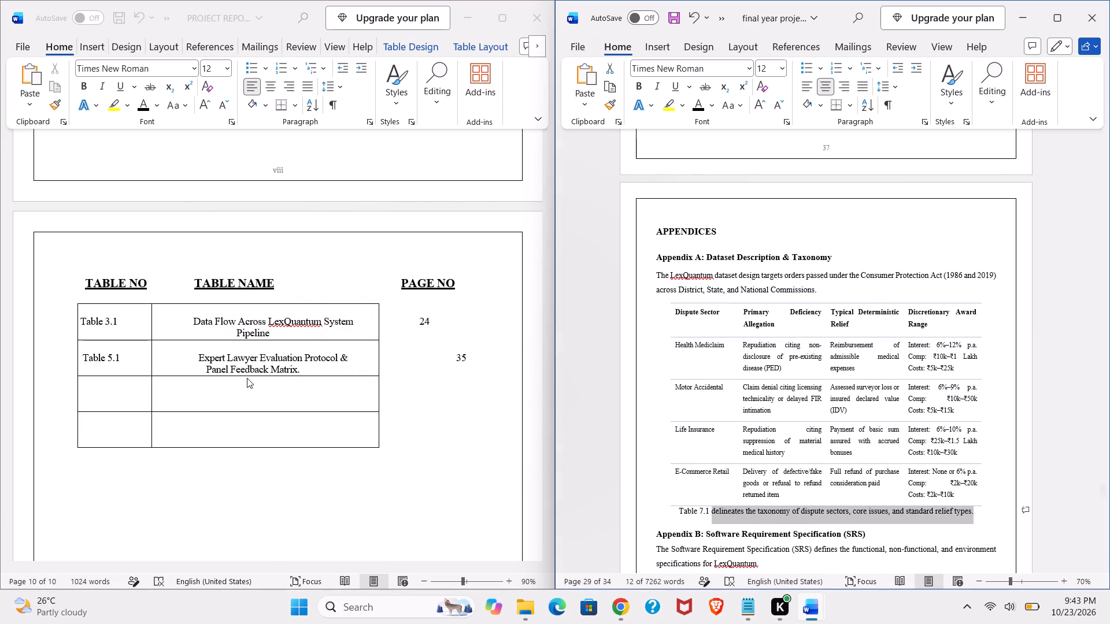
pyautogui.click(244, 385)
pyautogui.click(244, 385)
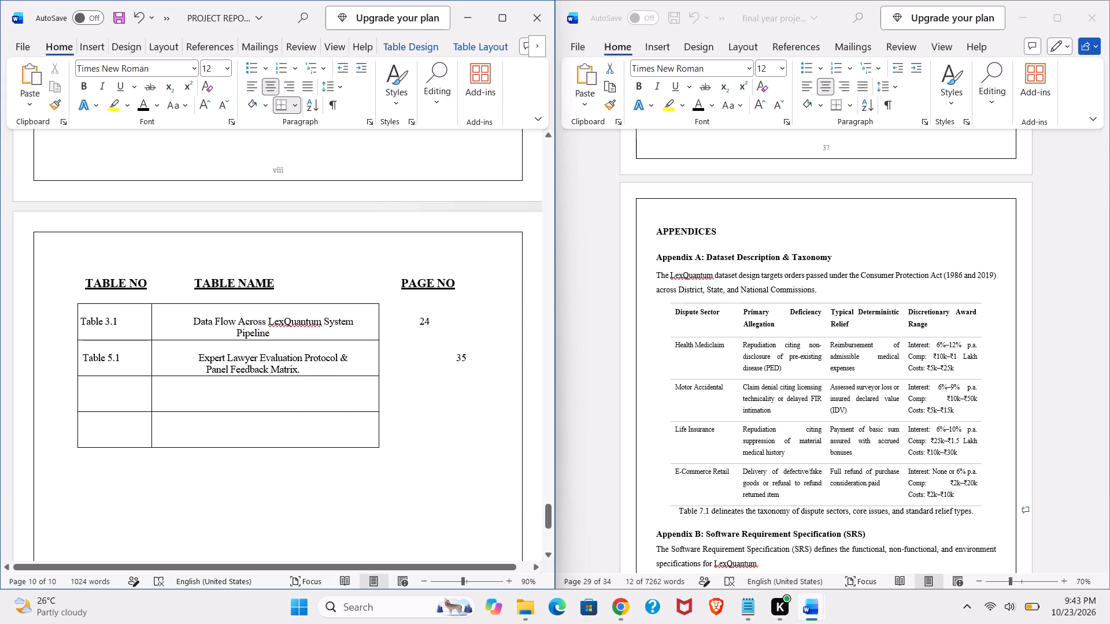
pyautogui.hotkey('ctrl', 'v')
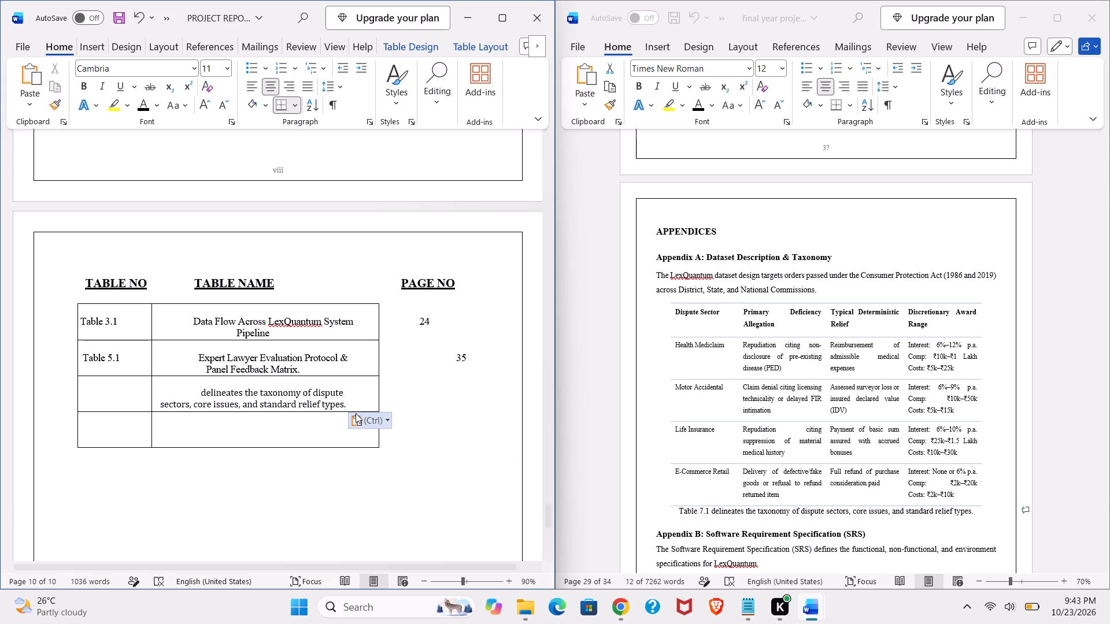
# Change the pasted taxonomy table name to capitalize each word.
pyautogui.moveTo(188, 101); pyautogui.dragTo(203, 178)
pyautogui.click(203, 178)
# Enter "Table 7.1" in the number cell of the row with the taxonomy table name.
pyautogui.click(110, 401)
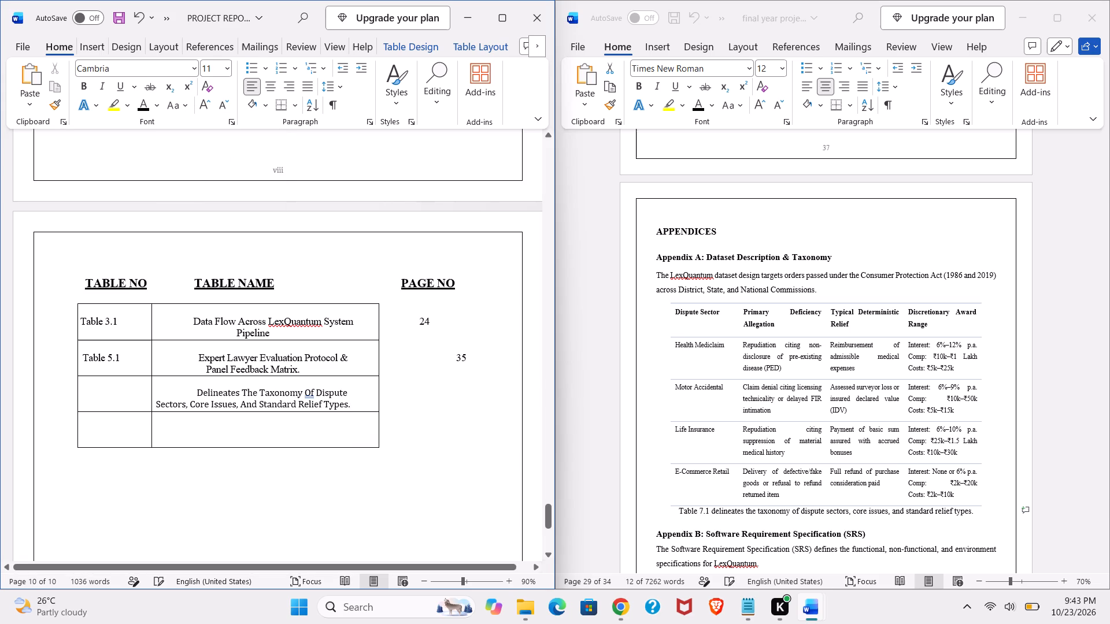
pyautogui.write('Ta')
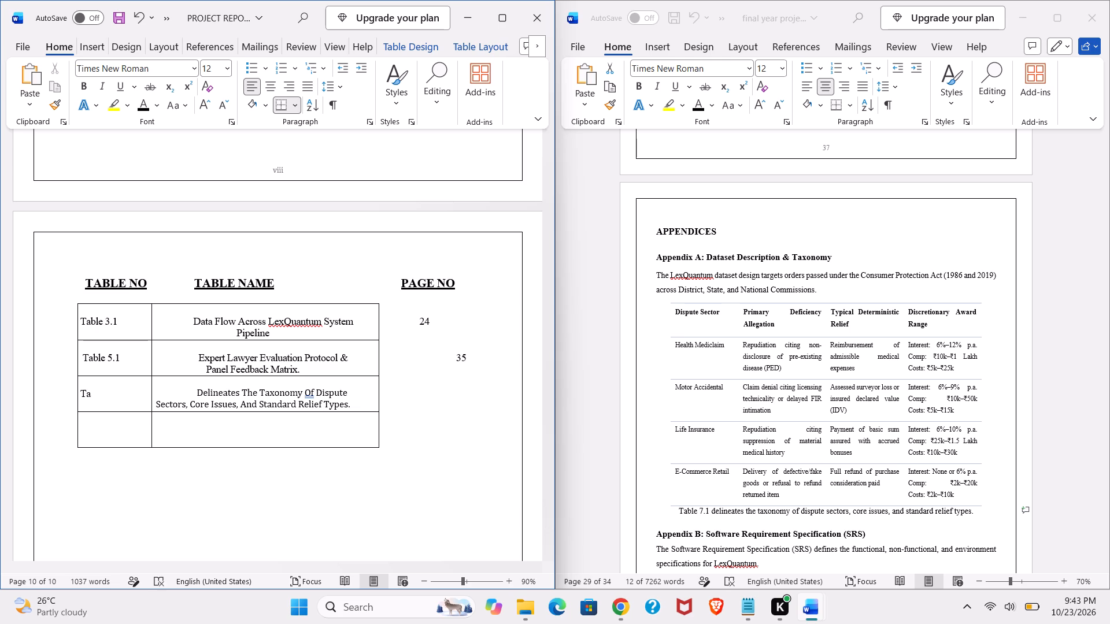
pyautogui.write('ble')
pyautogui.press('space')
pyautogui.press('7')
pyautogui.write('.1')
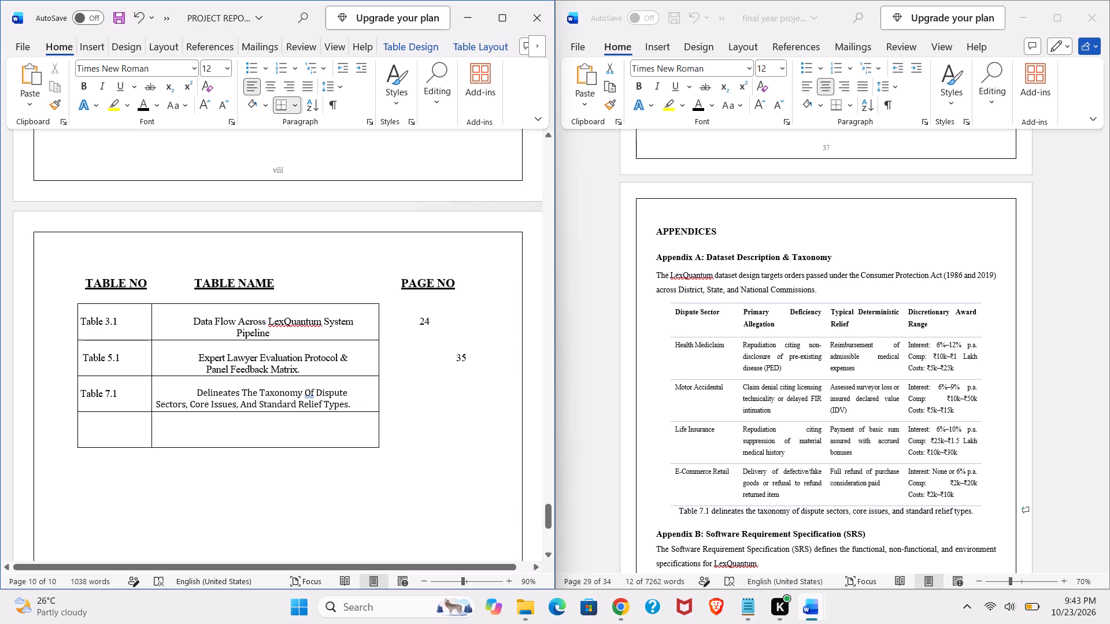
# Remove the extra leading spaces before the Table 5.1 row's page number to line it up with the page number above.
pyautogui.click(457, 356)
pyautogui.press('BackSpace')
pyautogui.press('BackSpace')
pyautogui.press('BackSpace')
pyautogui.press('BackSpace')
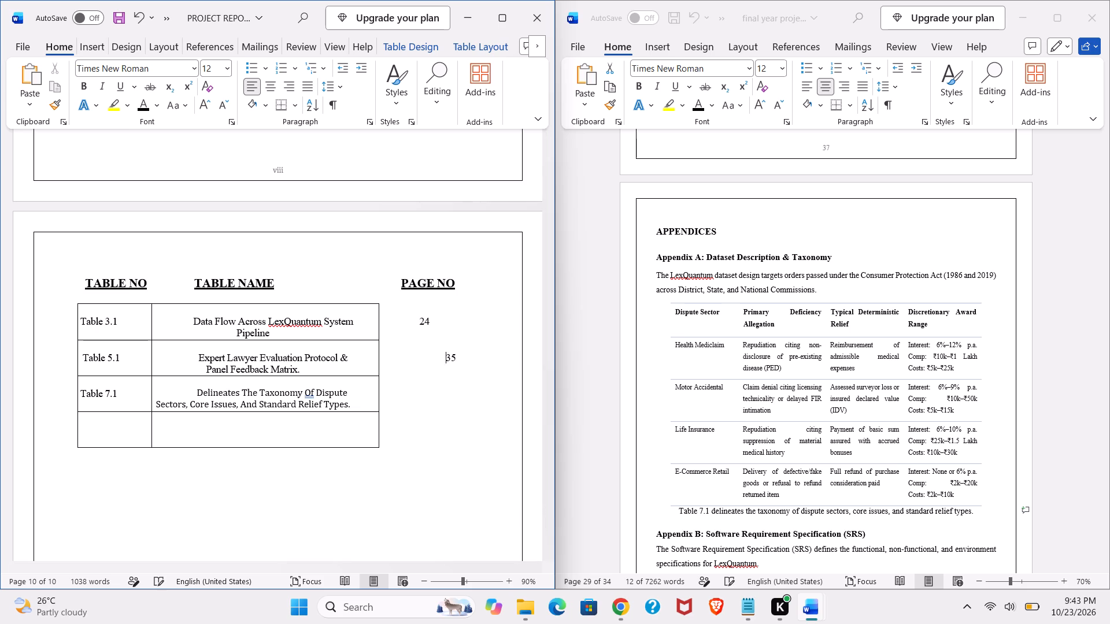
pyautogui.press('BackSpace')
pyautogui.press('BackSpace')
pyautogui.press('BackSpace')
pyautogui.press('BackSpace')
pyautogui.press('BackSpace')
pyautogui.press('BackSpace')
pyautogui.press('BackSpace')
pyautogui.press('BackSpace')
pyautogui.press('BackSpace')
pyautogui.press('BackSpace')
# Enter page number 38 in the page column of the Table 7.1 row.
pyautogui.click(436, 390)
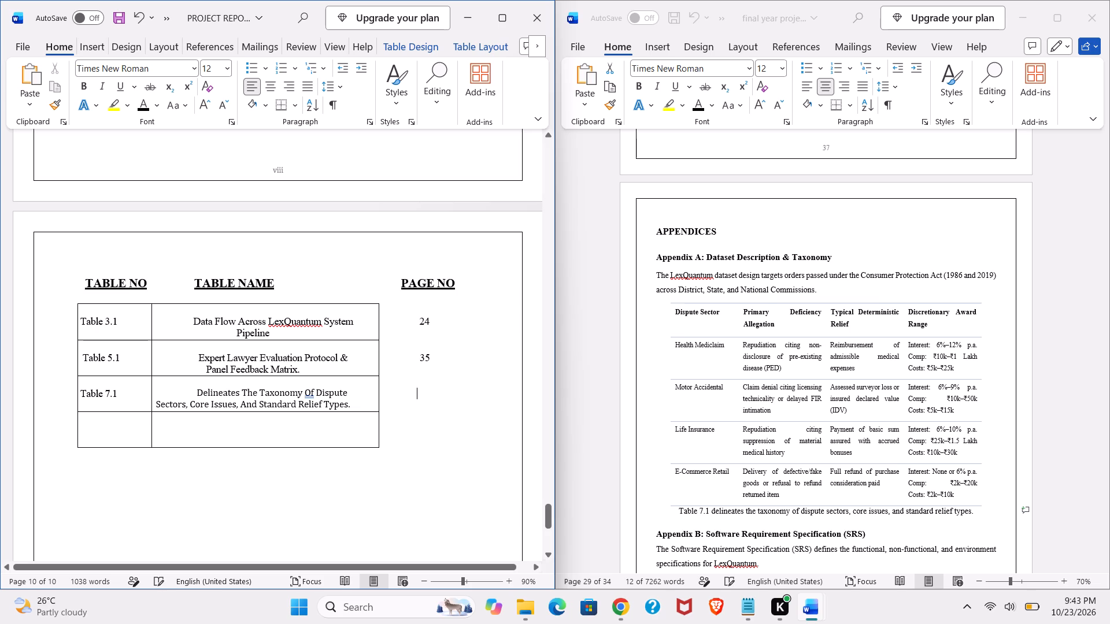
pyautogui.scroll(-2, 836, 493)
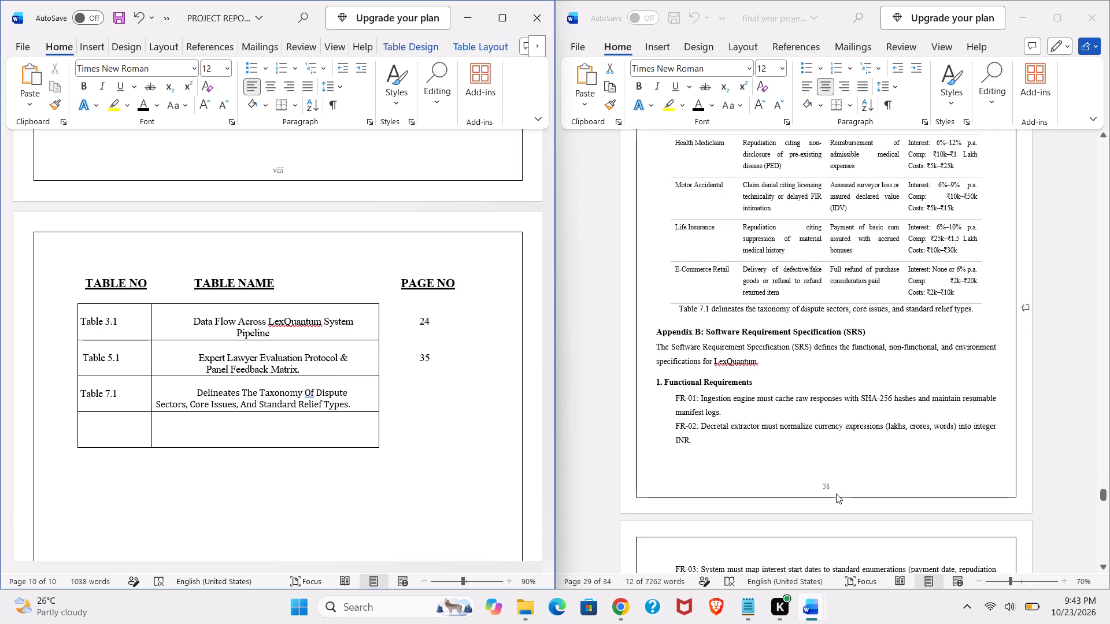
pyautogui.write('38')
# Copy "Table 7.2" from the report's Hardware and Software Environment Specifications sentence into the empty last row's number cell.
pyautogui.scroll(-2, 836, 493)
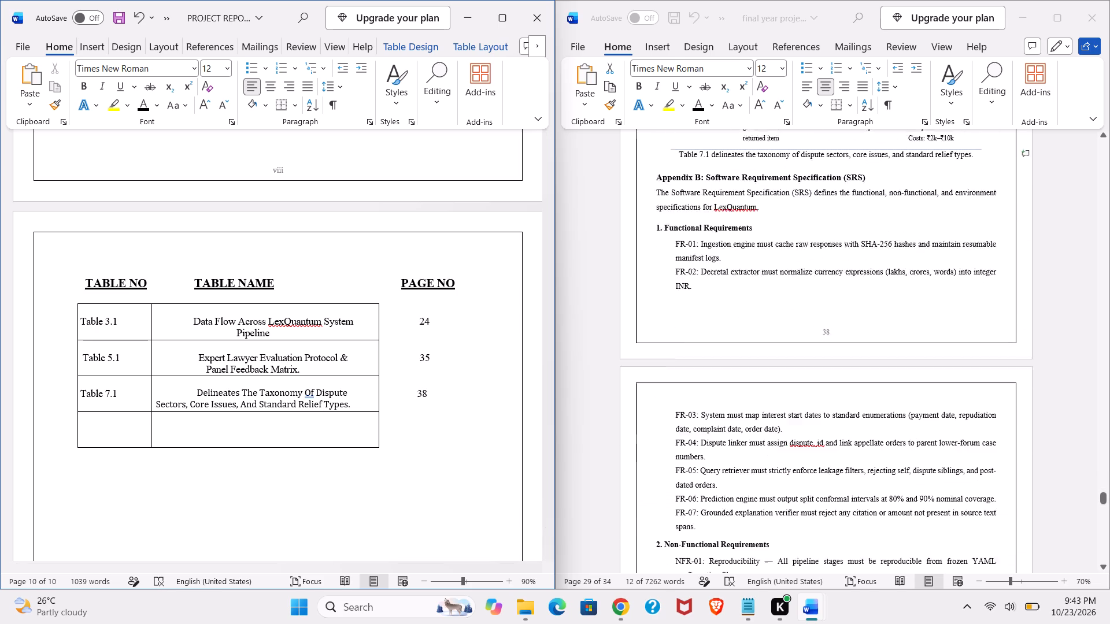
pyautogui.scroll(-3, 836, 493)
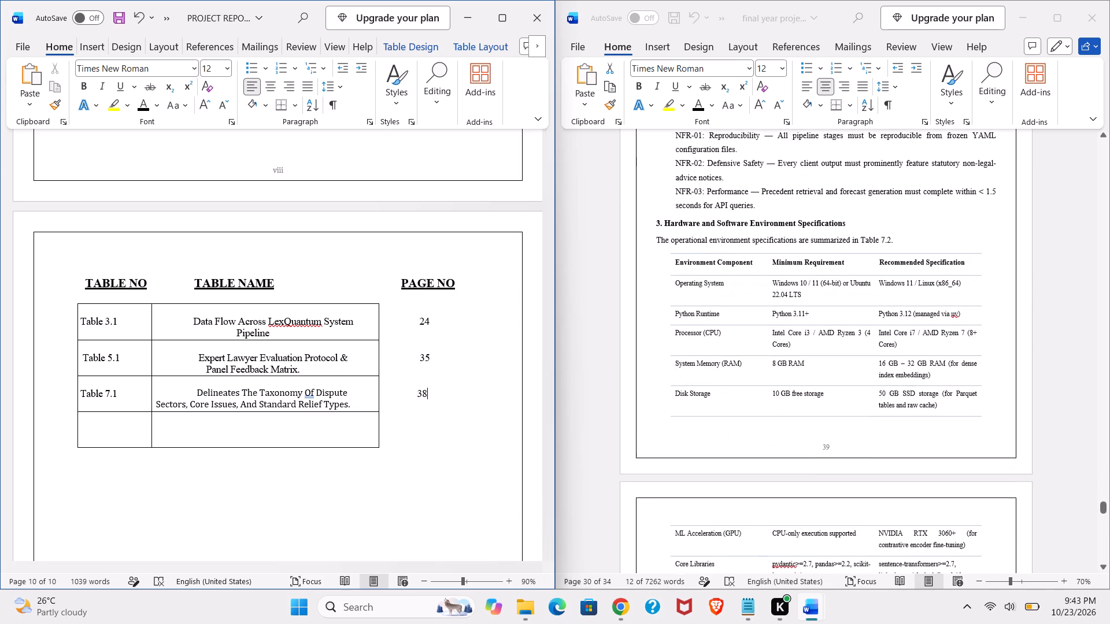
pyautogui.scroll(-1, 766, 413)
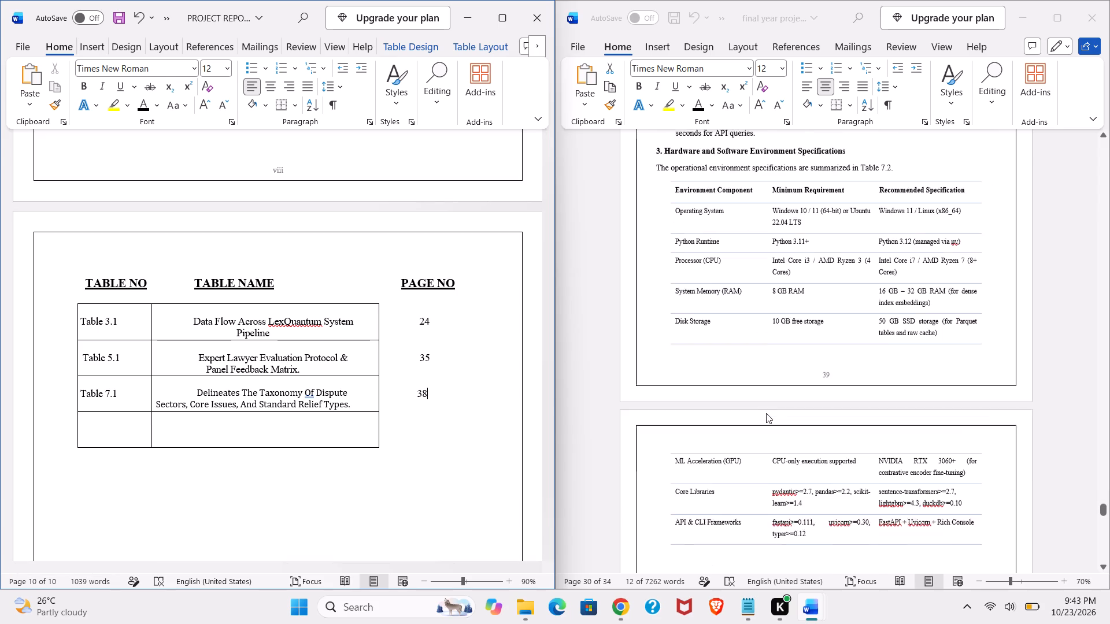
pyautogui.click(890, 153)
pyautogui.moveTo(890, 153); pyautogui.dragTo(887, 153)
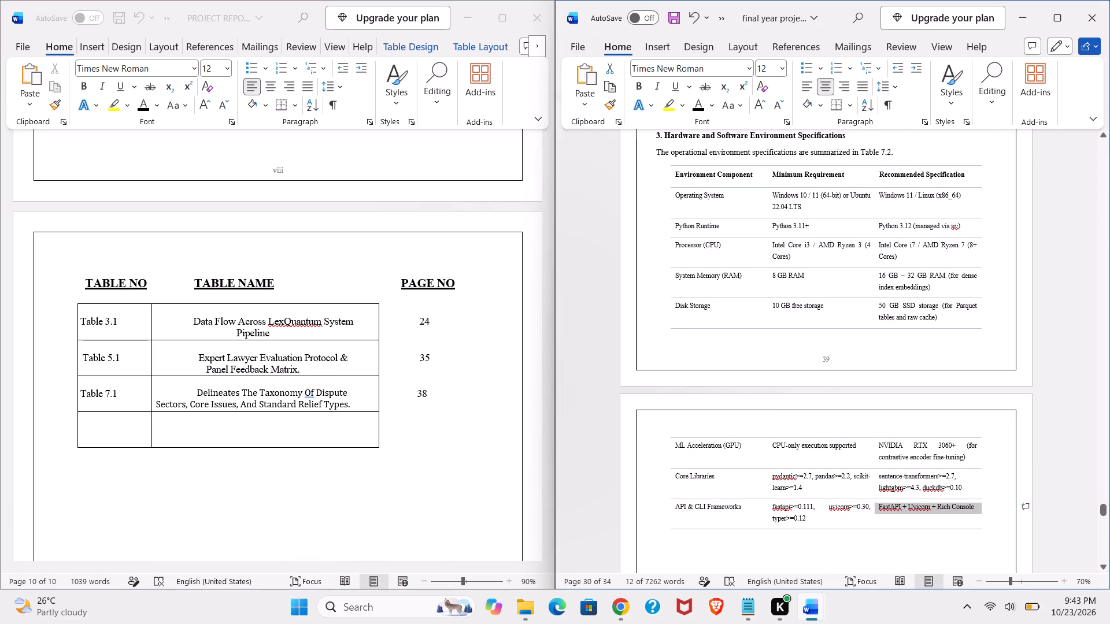
pyautogui.moveTo(887, 153); pyautogui.dragTo(867, 153)
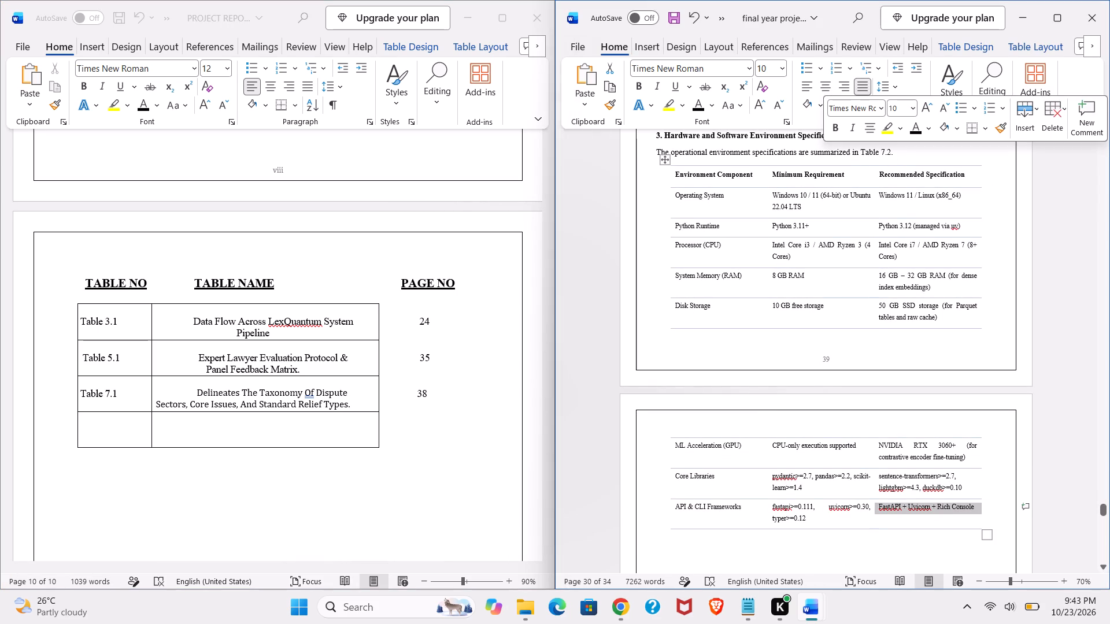
pyautogui.click(885, 148)
pyautogui.moveTo(891, 153); pyautogui.dragTo(871, 153)
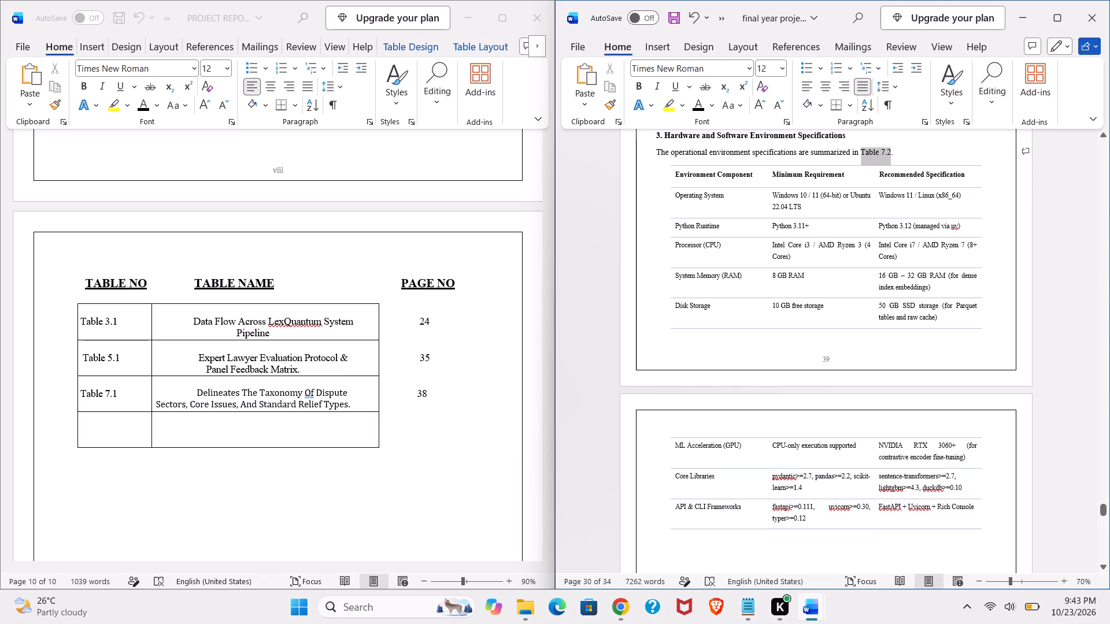
pyautogui.moveTo(871, 153); pyautogui.dragTo(869, 153)
pyautogui.hotkey('ctrl', 'c')
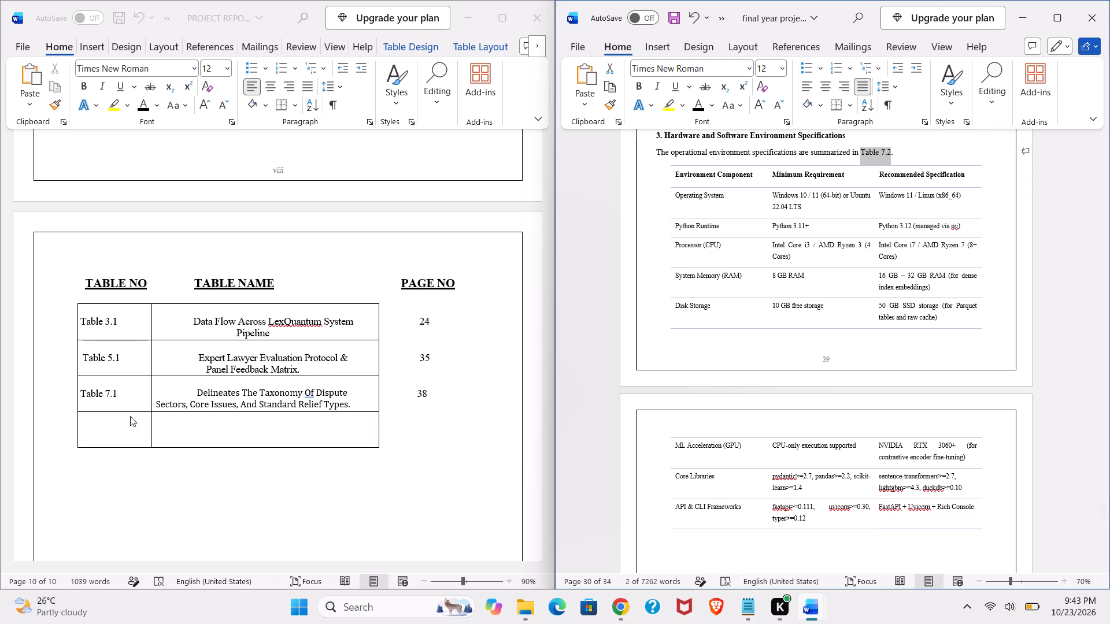
pyautogui.click(121, 428)
pyautogui.click(117, 428)
pyautogui.hotkey('ctrl', 'v')
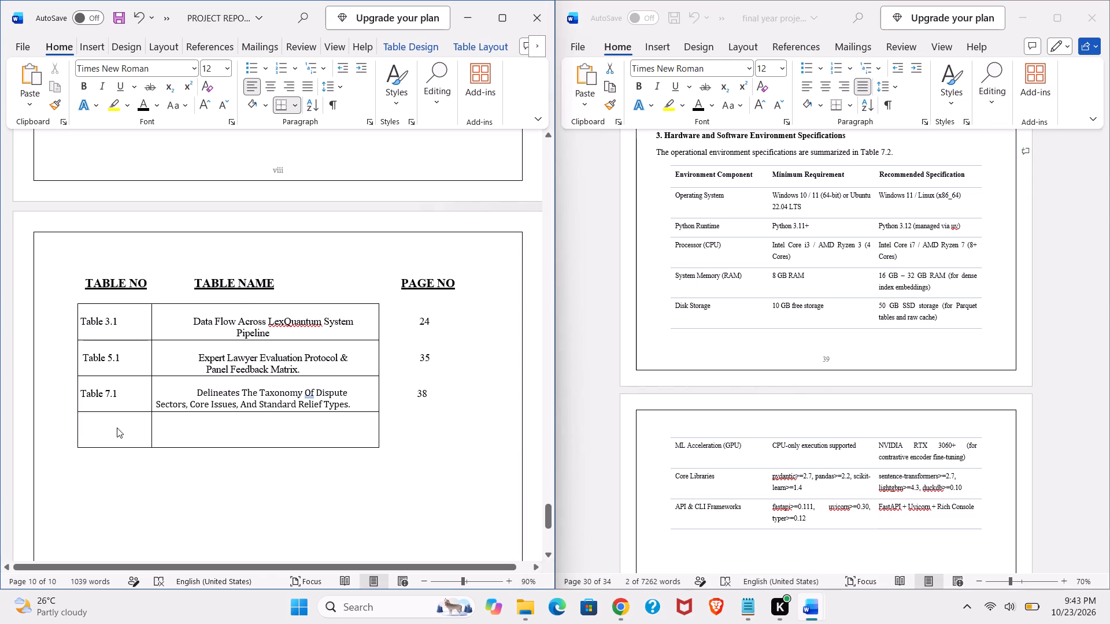
# Copy "LexQuantum Software and Hardware Specifications" from the LexQuantum reference document's List of Tables into the Table 7.2 row's name cell.
pyautogui.click(783, 221)
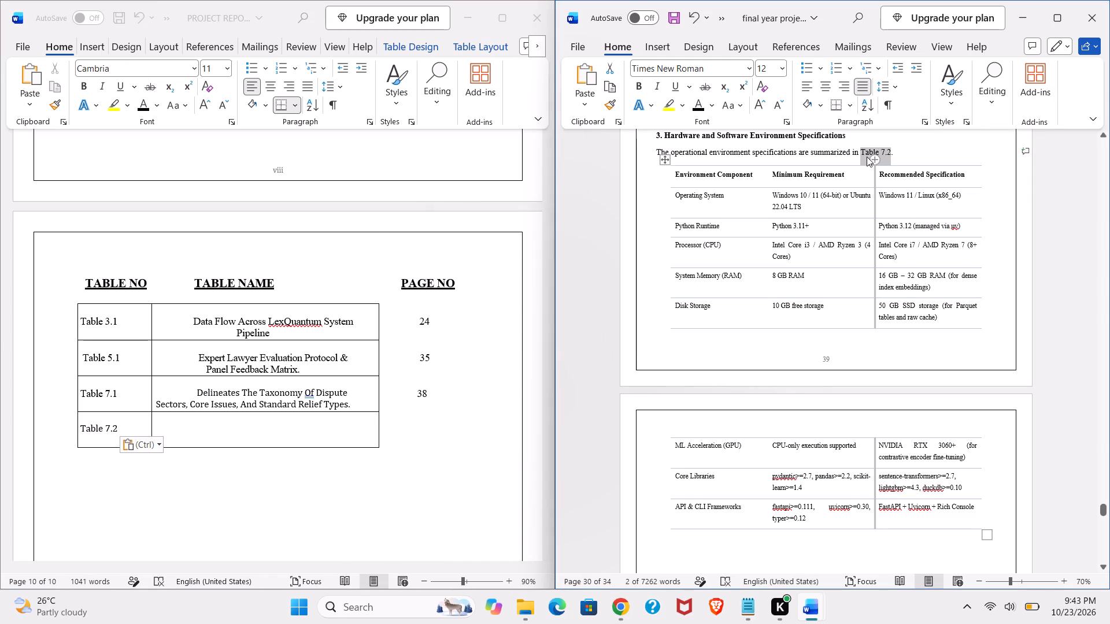
pyautogui.click(860, 157)
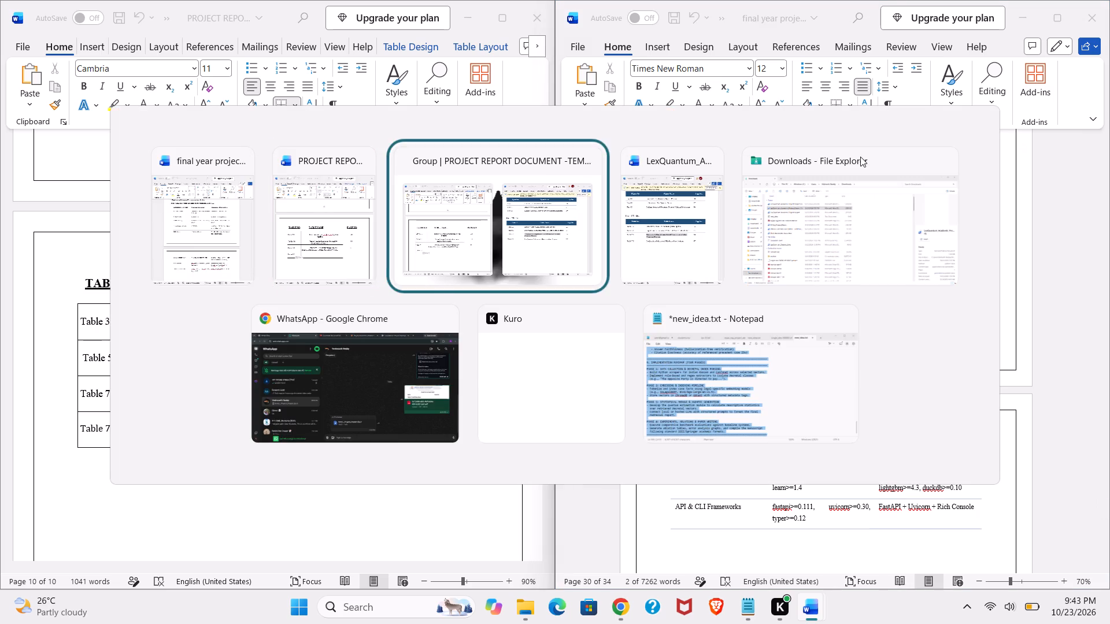
pyautogui.click(867, 353)
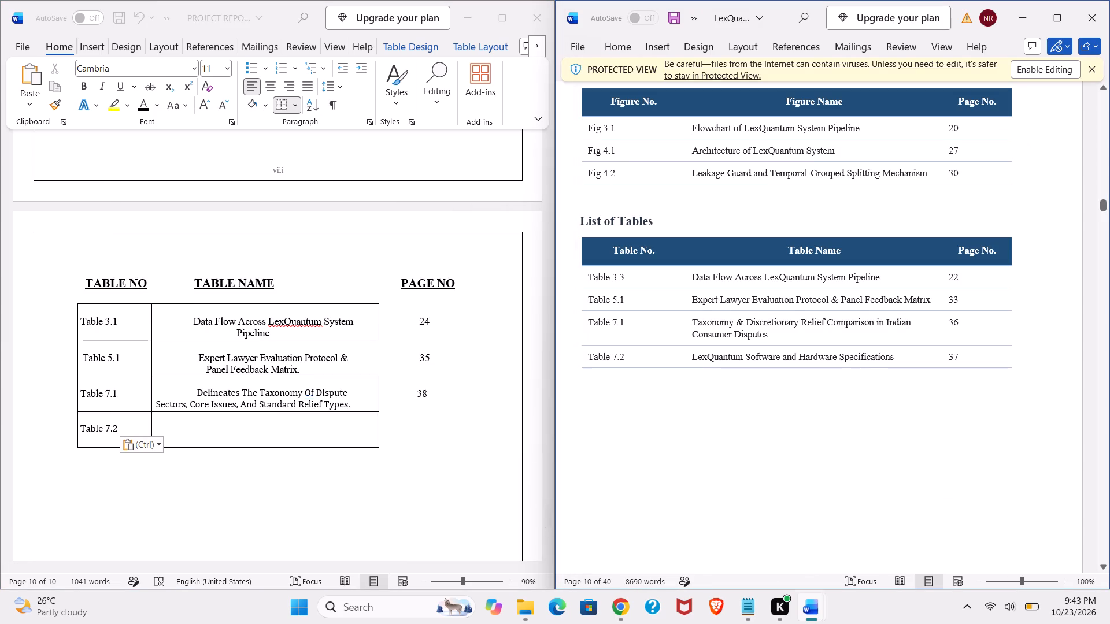
pyautogui.moveTo(900, 359); pyautogui.dragTo(691, 361)
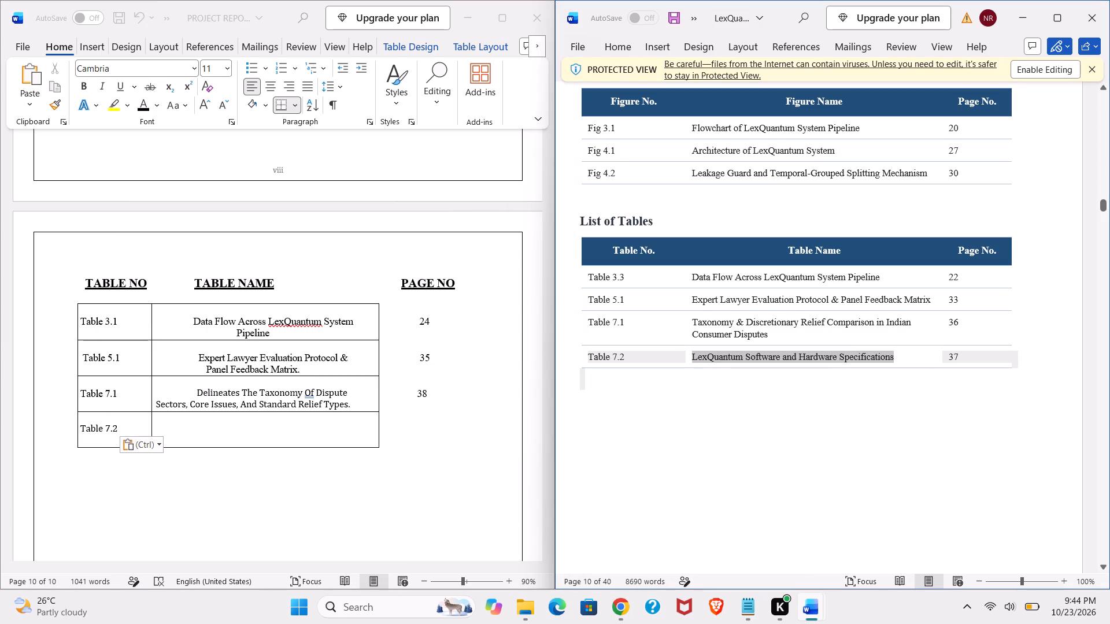
pyautogui.moveTo(691, 361); pyautogui.dragTo(691, 359)
pyautogui.hotkey('ctrl', 'c')
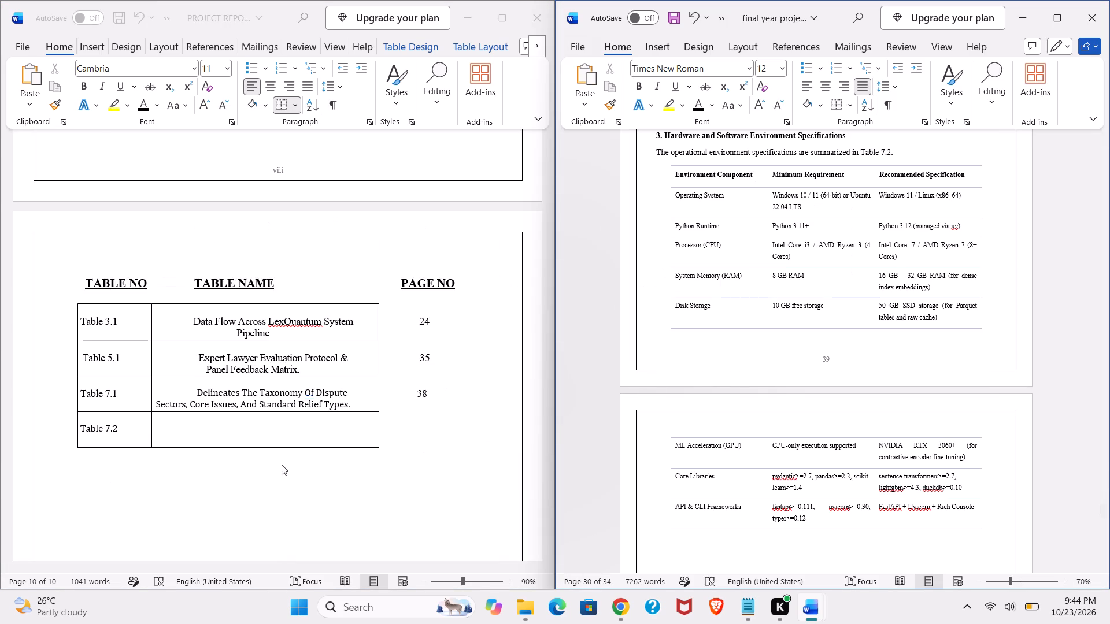
pyautogui.click(259, 437)
pyautogui.click(253, 436)
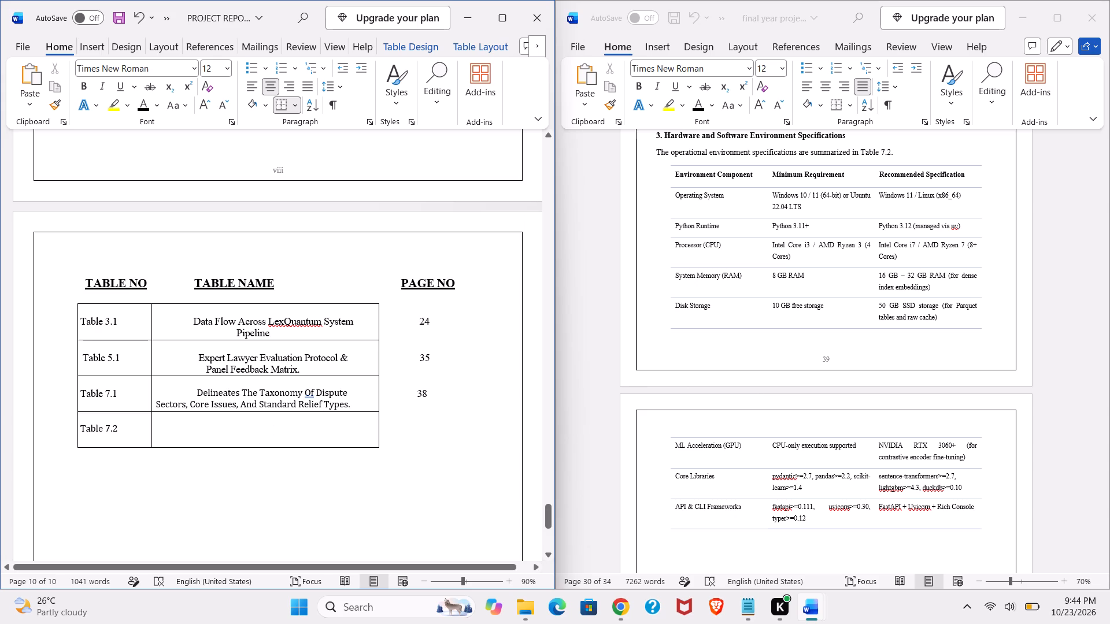
pyautogui.hotkey('ctrl', 'v')
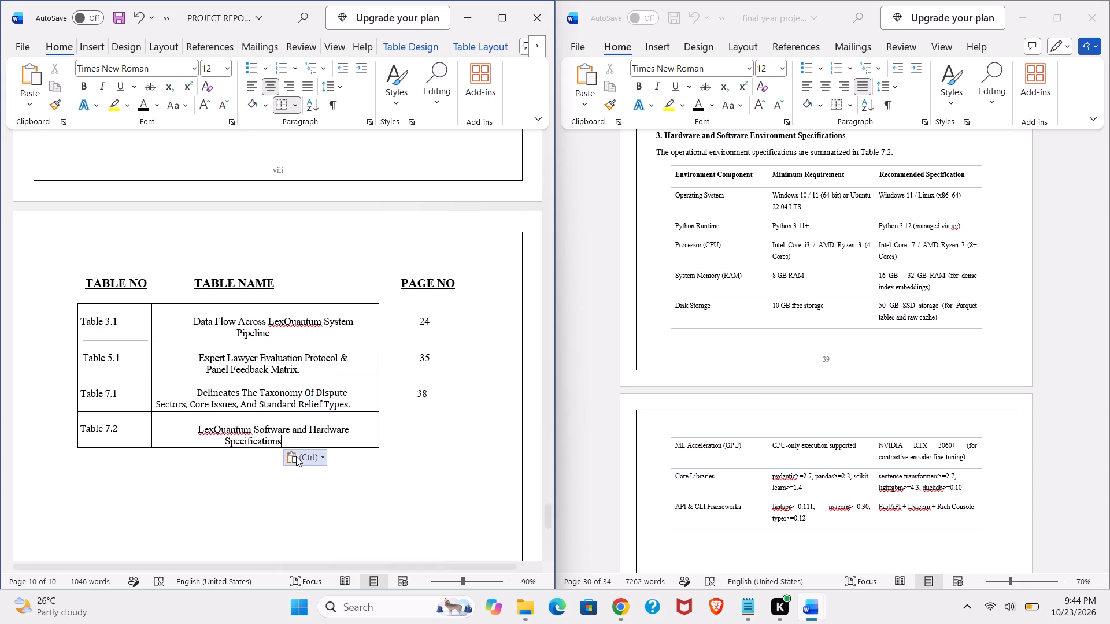
# Enter page number 39 in the Table 7.2 row and save the document.
pyautogui.click(416, 425)
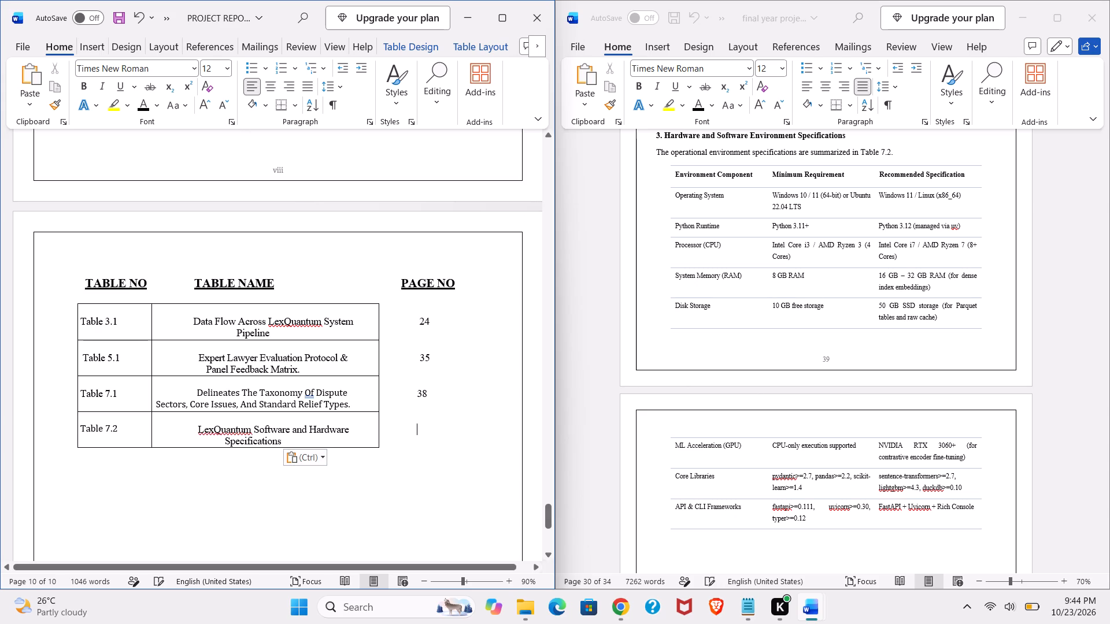
pyautogui.write('39')
pyautogui.hotkey('ctrl', 's')
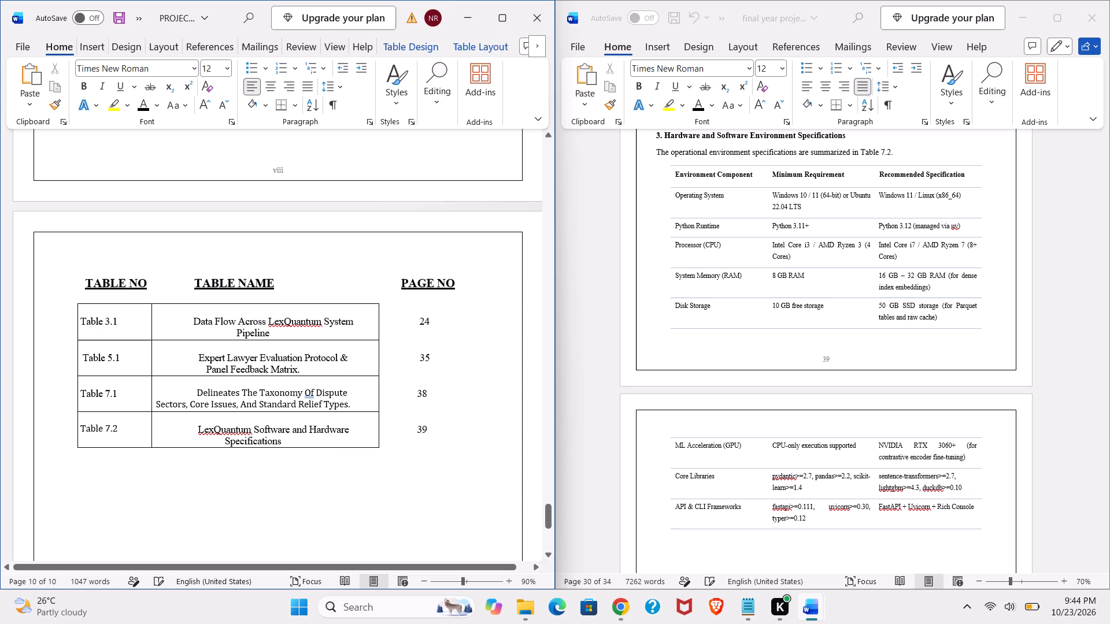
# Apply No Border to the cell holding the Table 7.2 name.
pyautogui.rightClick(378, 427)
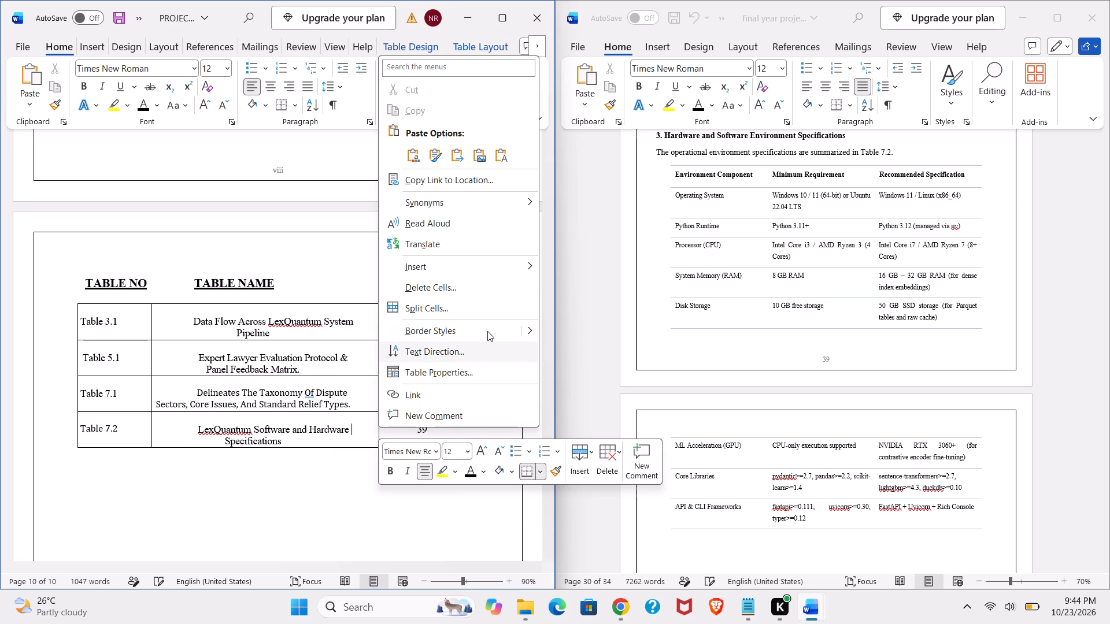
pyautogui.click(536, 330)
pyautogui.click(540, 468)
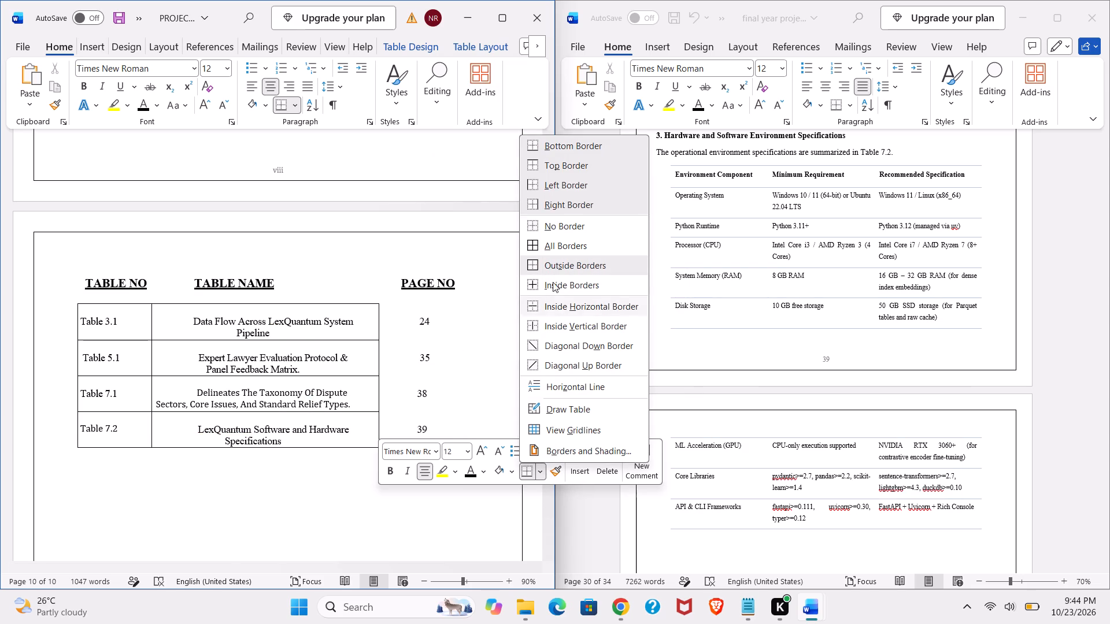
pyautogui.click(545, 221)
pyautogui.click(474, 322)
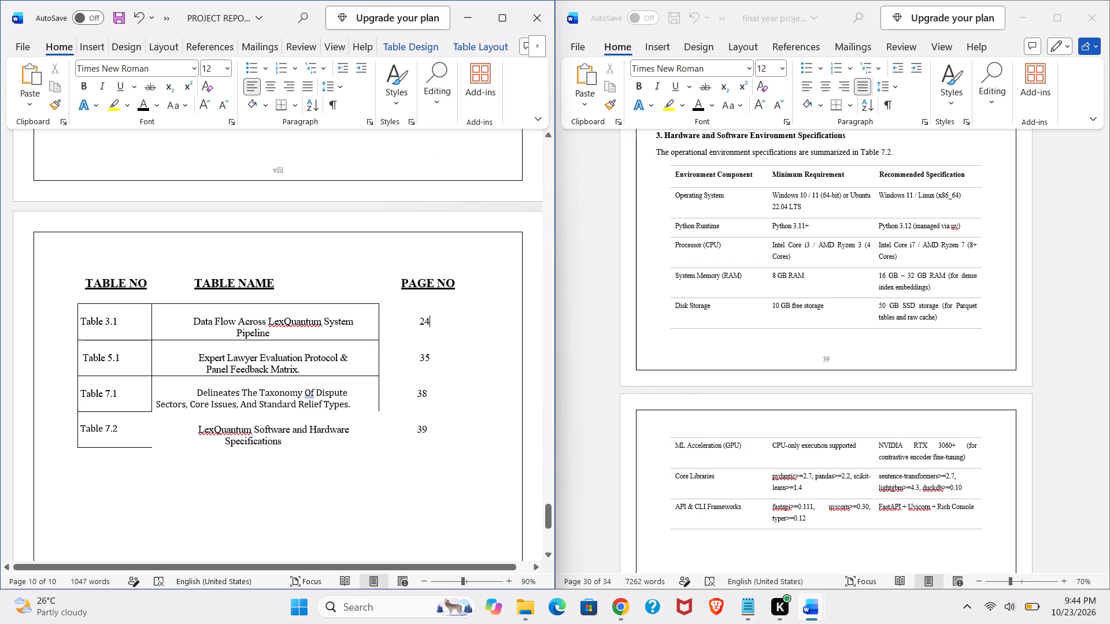
# Apply No Border to the number and name cells of all four rows in the list of tables.
pyautogui.click(65, 311)
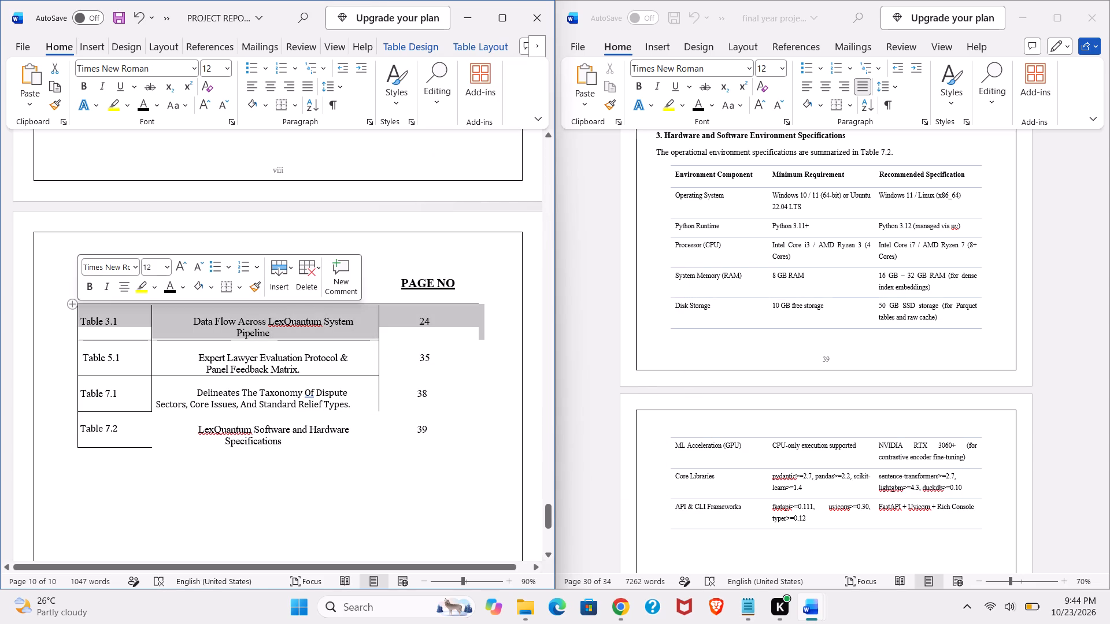
pyautogui.click(73, 311)
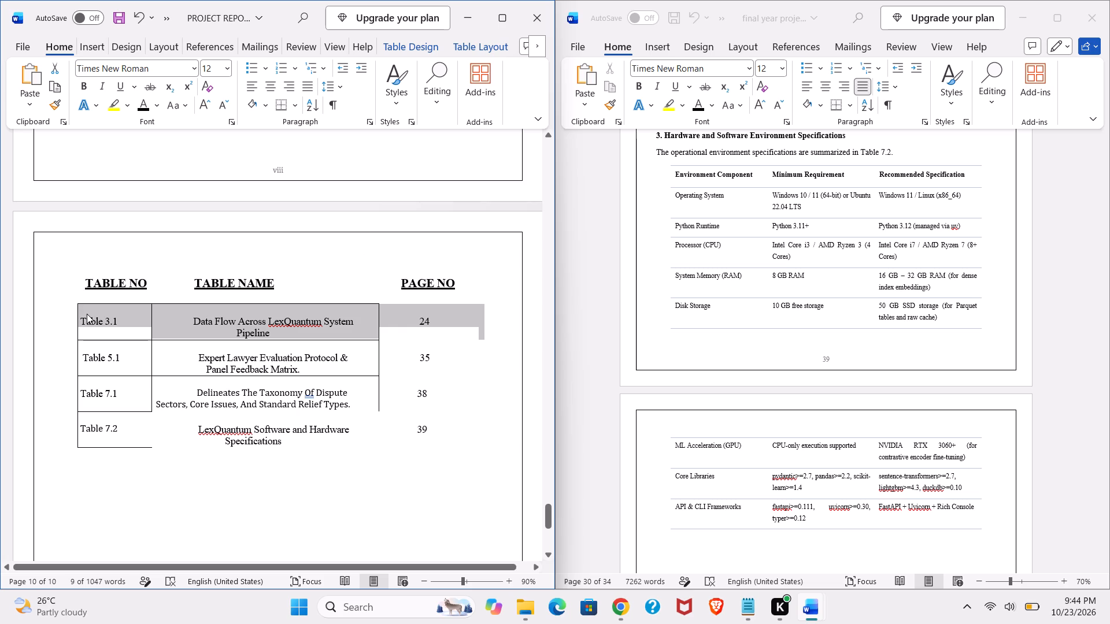
pyautogui.click(86, 313)
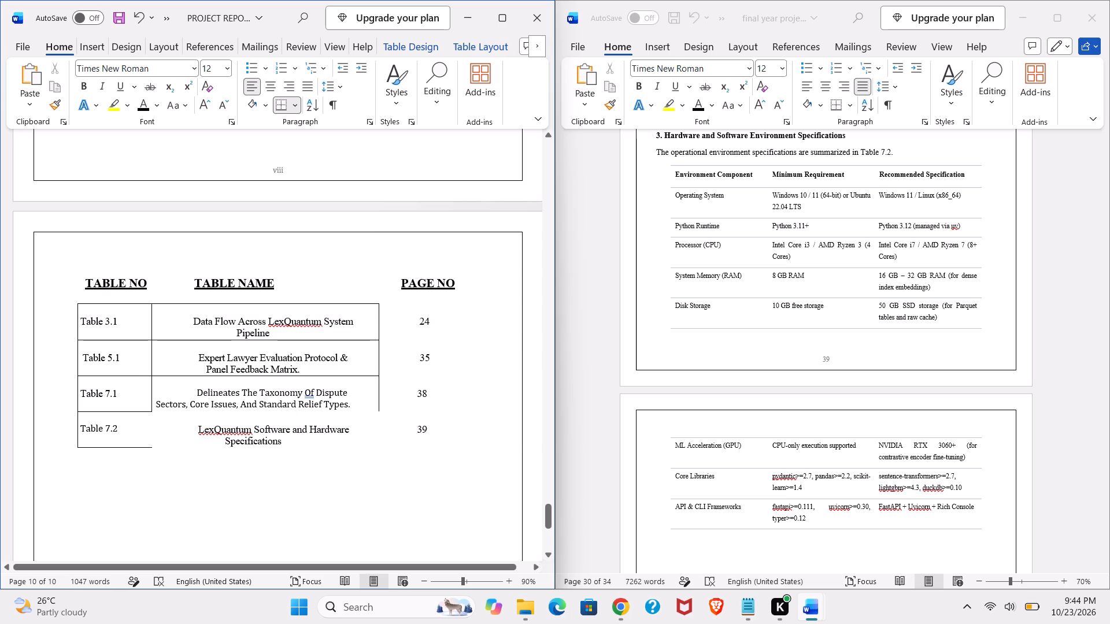
pyautogui.moveTo(288, 444); pyautogui.dragTo(123, 328)
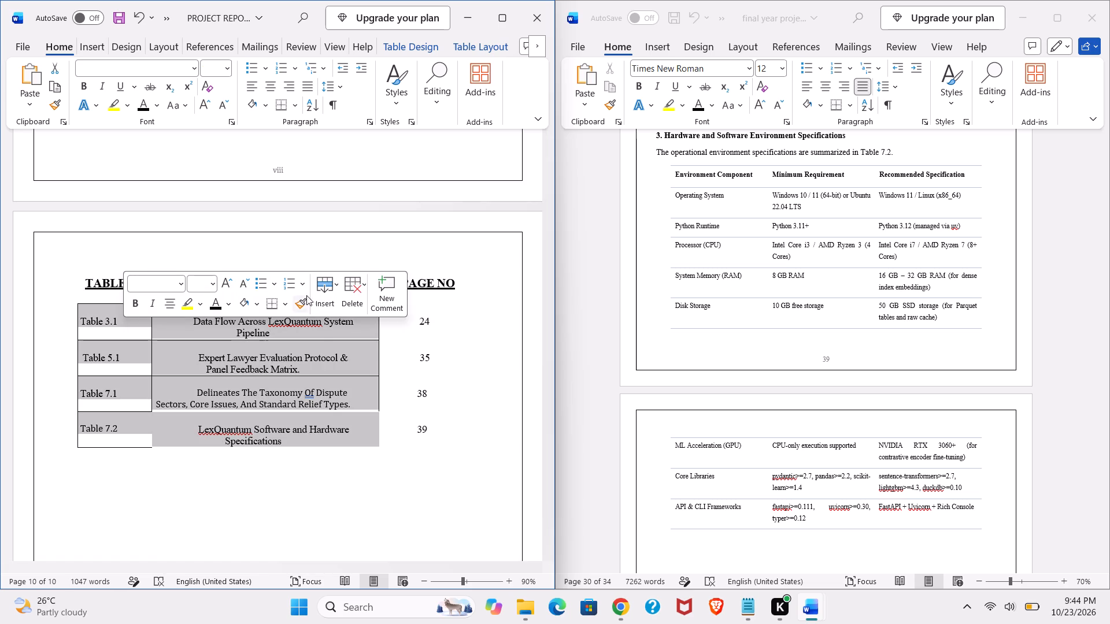
pyautogui.click(287, 298)
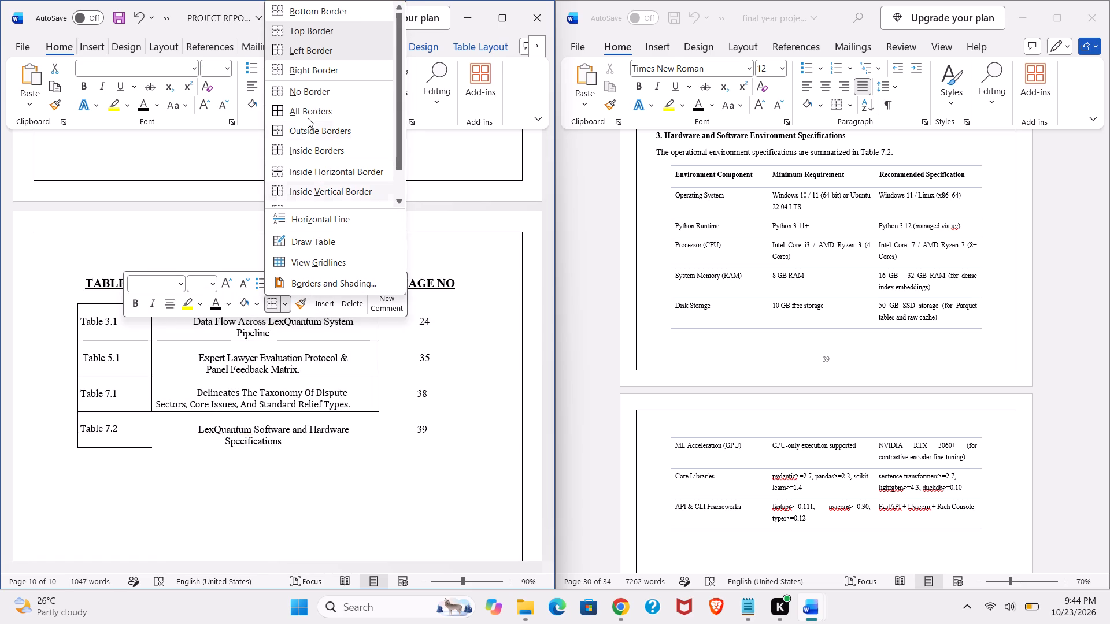
pyautogui.click(302, 96)
pyautogui.click(506, 371)
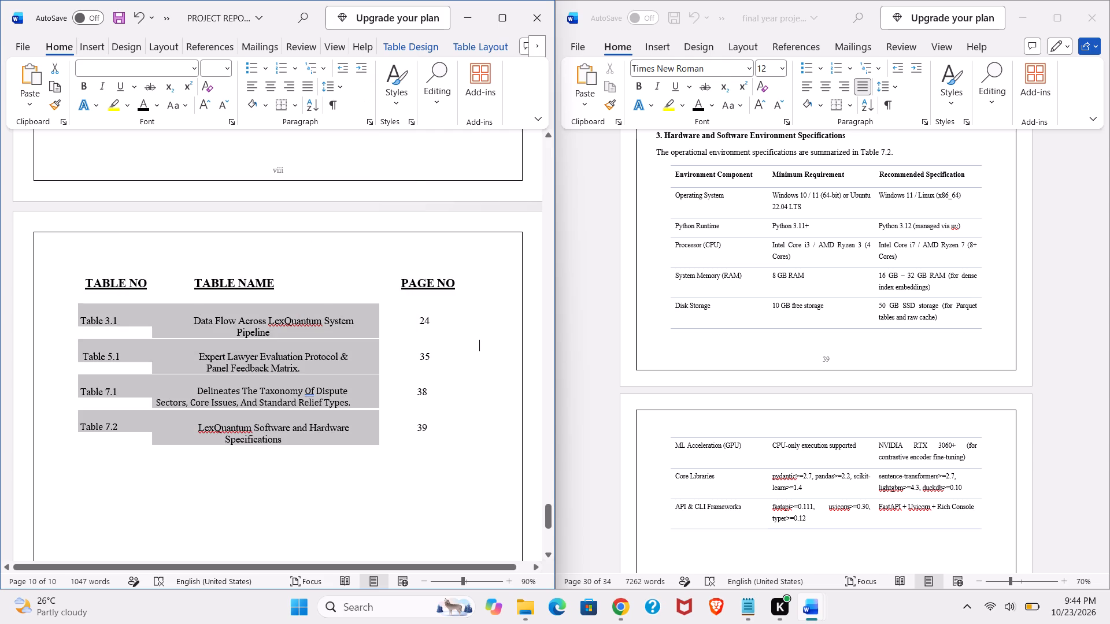
# Left-align the Table 7.1 name text in the list of tables.
pyautogui.scroll(-2, 506, 371)
pyautogui.scroll(2, 506, 371)
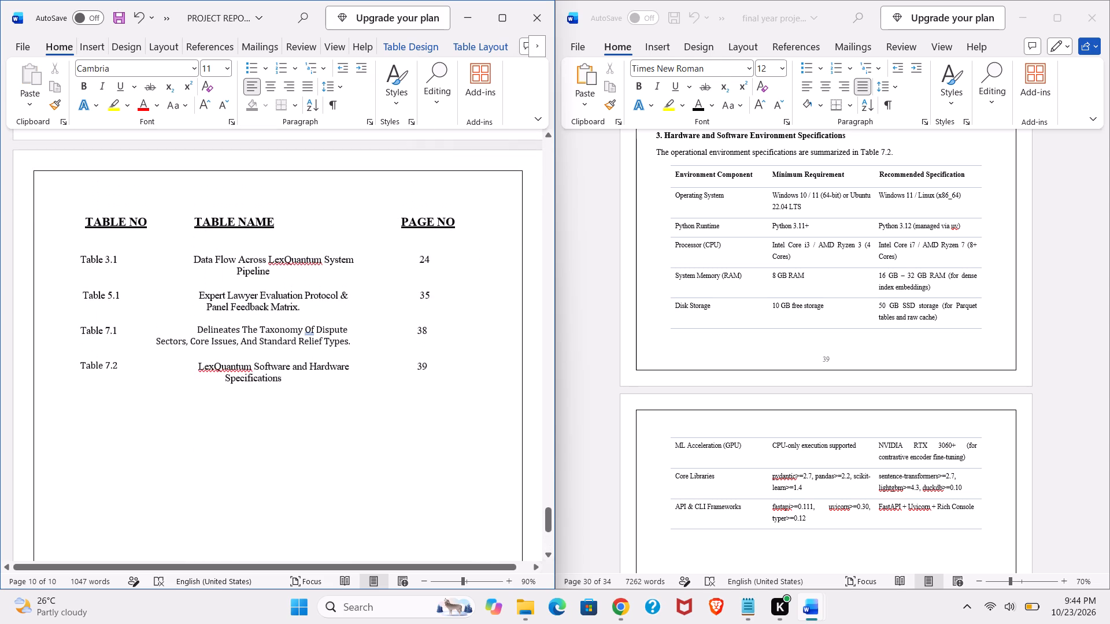
pyautogui.click(360, 344)
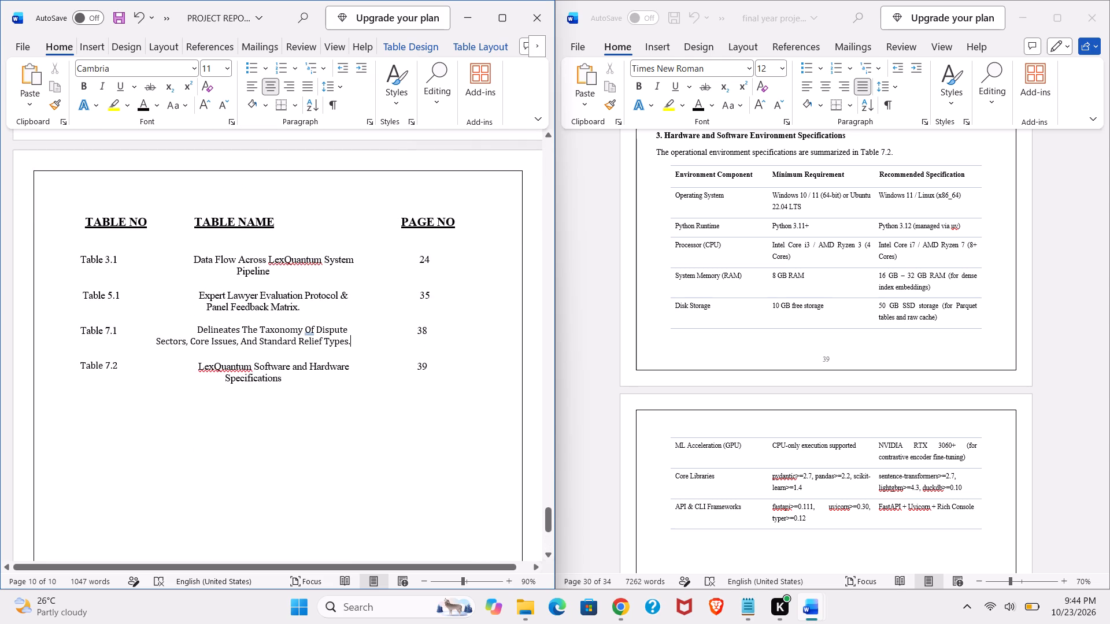
pyautogui.moveTo(351, 339); pyautogui.dragTo(199, 324)
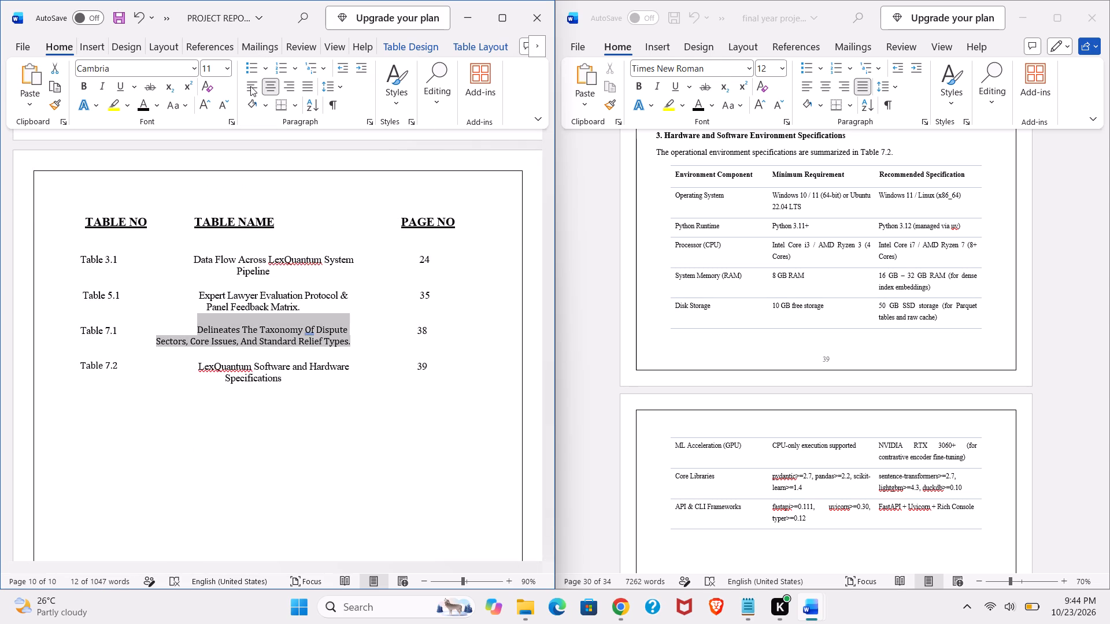
pyautogui.click(250, 86)
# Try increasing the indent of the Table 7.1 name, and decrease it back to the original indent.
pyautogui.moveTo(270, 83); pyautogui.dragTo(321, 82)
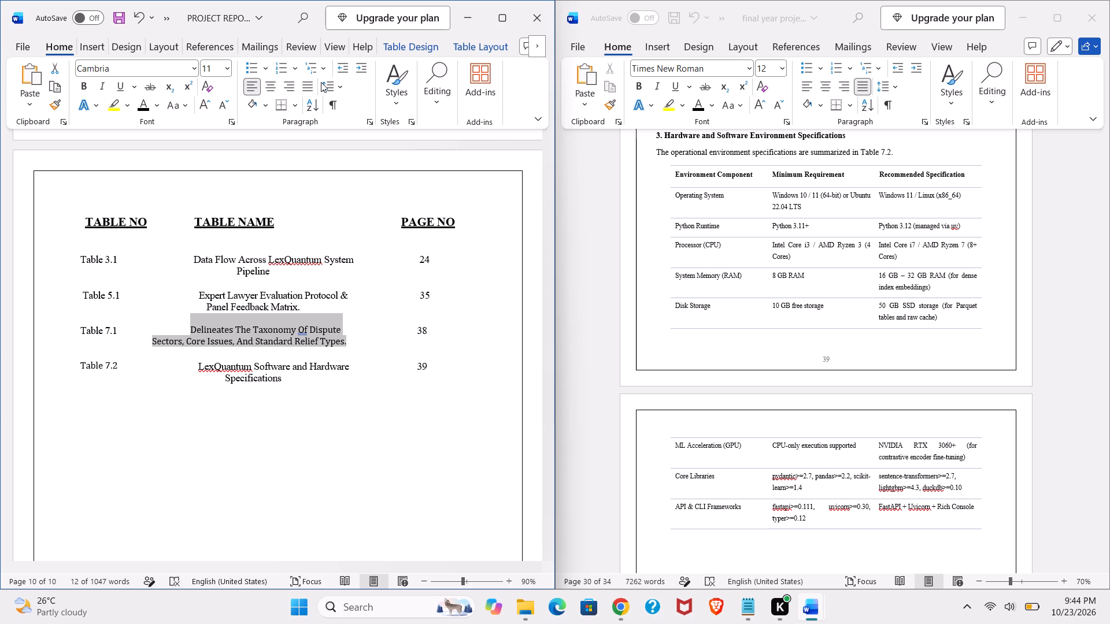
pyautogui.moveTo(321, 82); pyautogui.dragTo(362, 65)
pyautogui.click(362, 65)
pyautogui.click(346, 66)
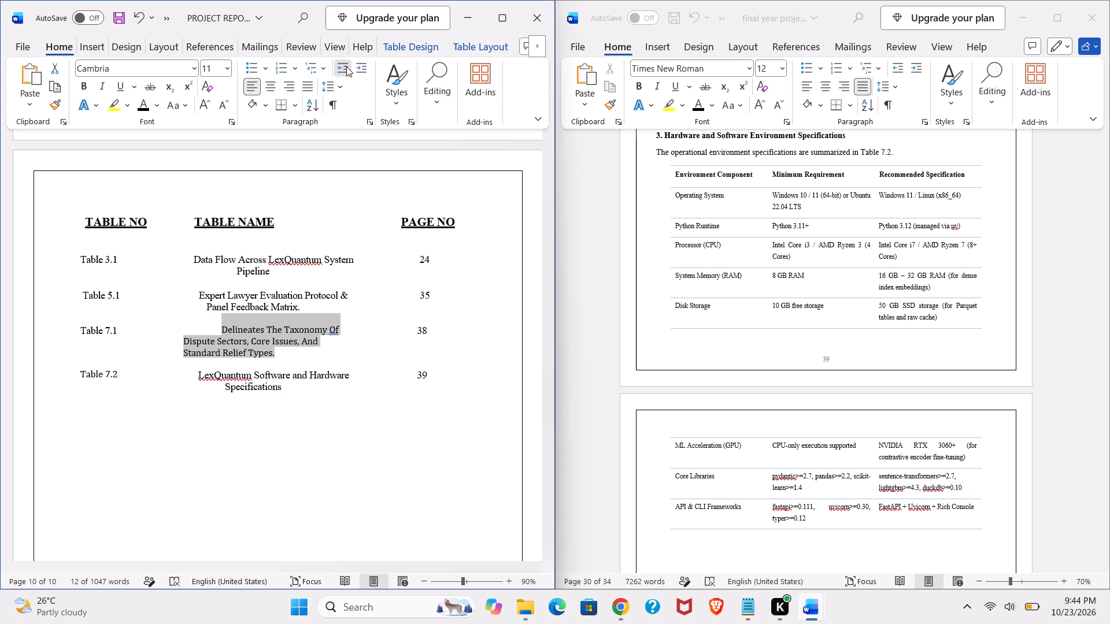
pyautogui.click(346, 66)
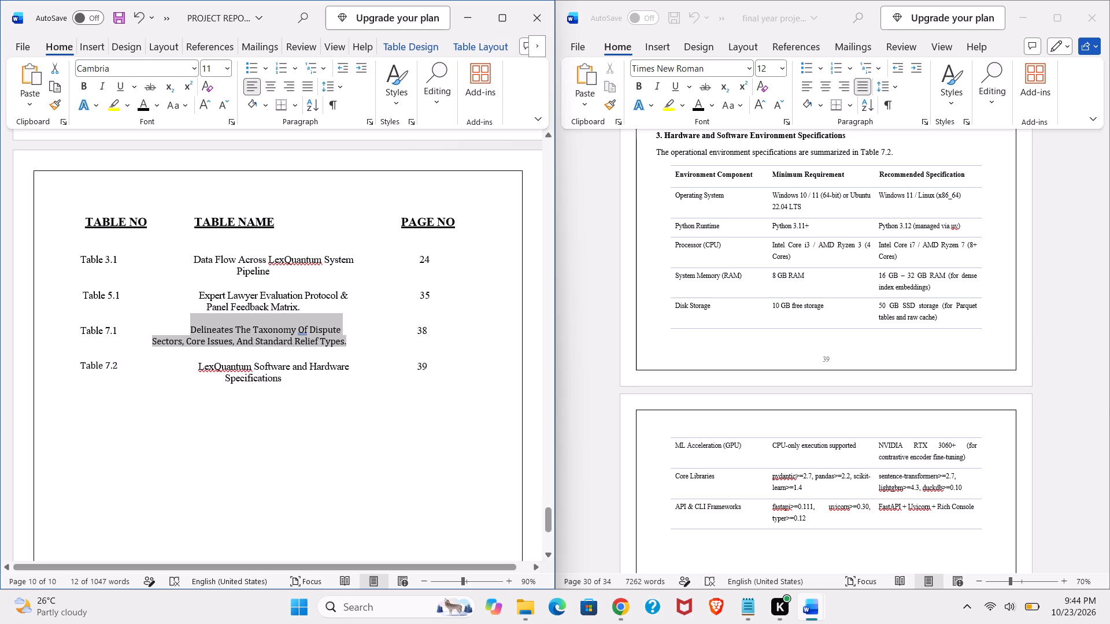
# Review the lists of figures and tables alongside the report's closing pages, from the environment specifications table to the references.
pyautogui.click(328, 376)
pyautogui.scroll(-1, 328, 376)
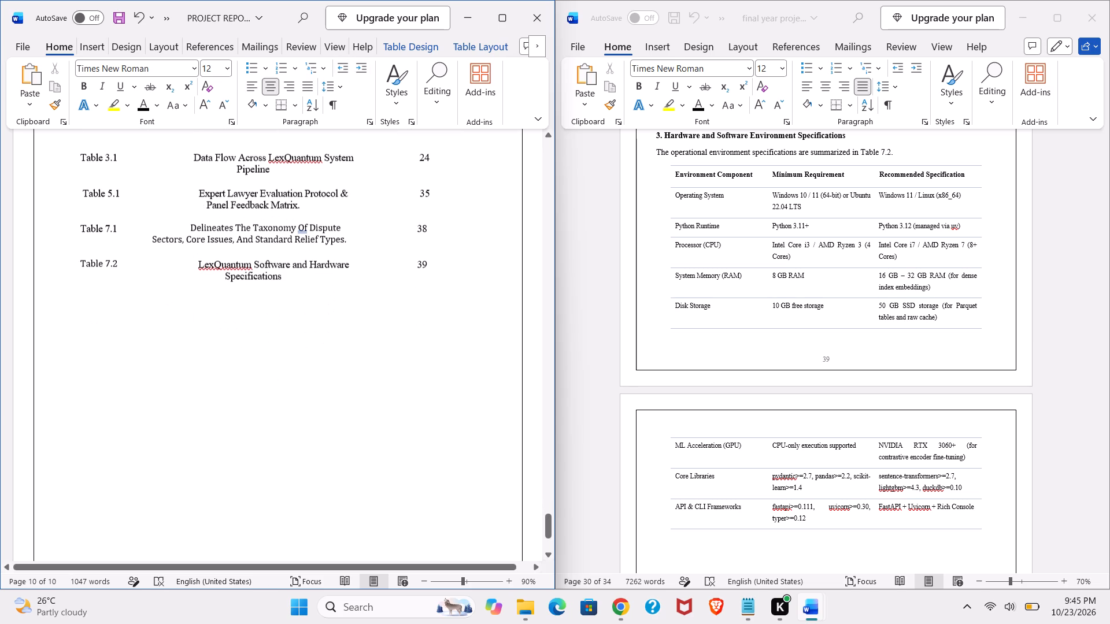
pyautogui.scroll(-2, 339, 270)
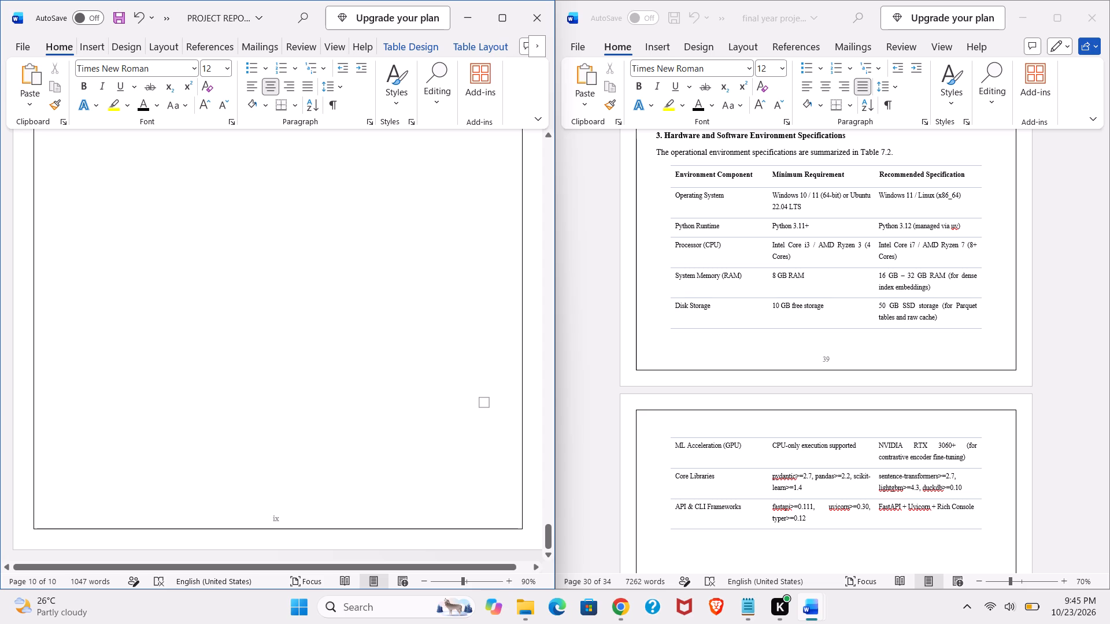
pyautogui.scroll(-1, 339, 270)
pyautogui.scroll(8, 339, 270)
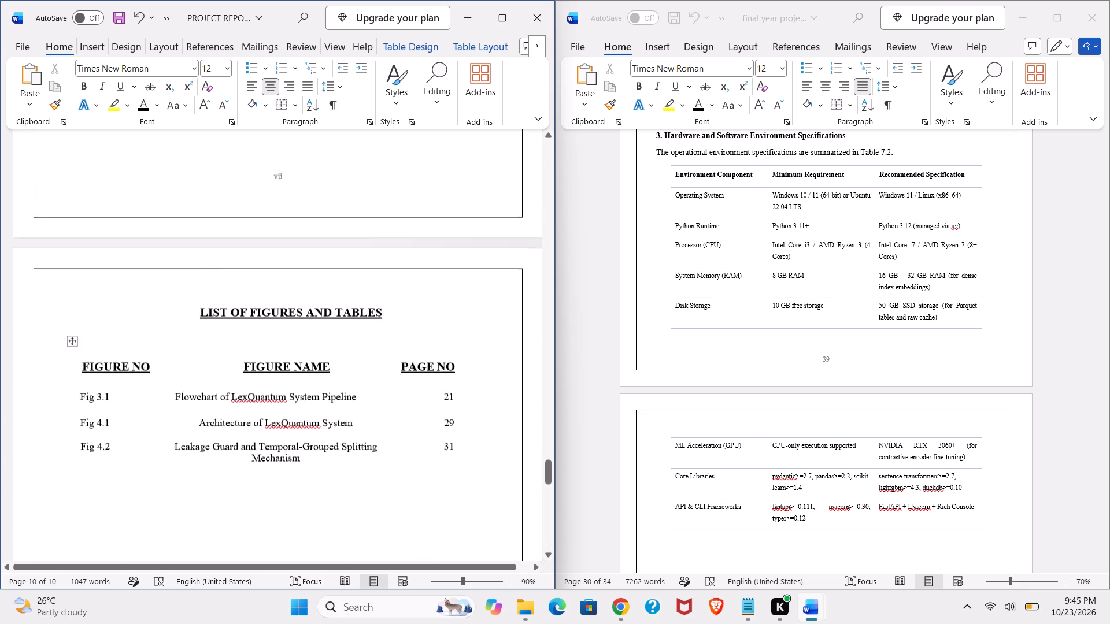
pyautogui.scroll(-3, 756, 352)
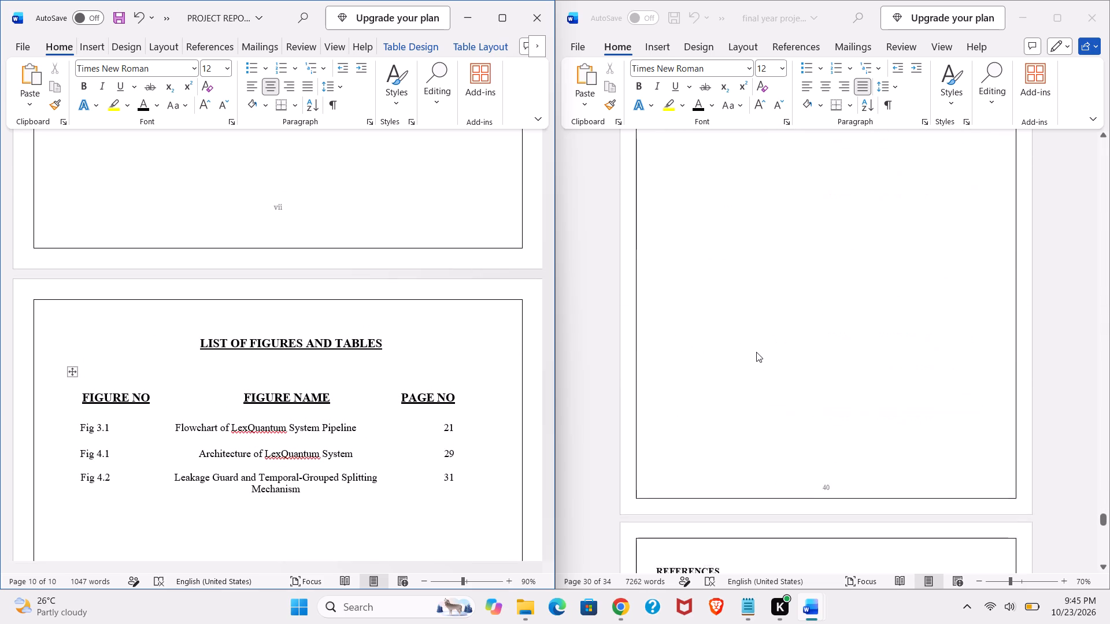
pyautogui.scroll(-1, 756, 352)
pyautogui.scroll(1, 756, 352)
pyautogui.scroll(-2, 430, 416)
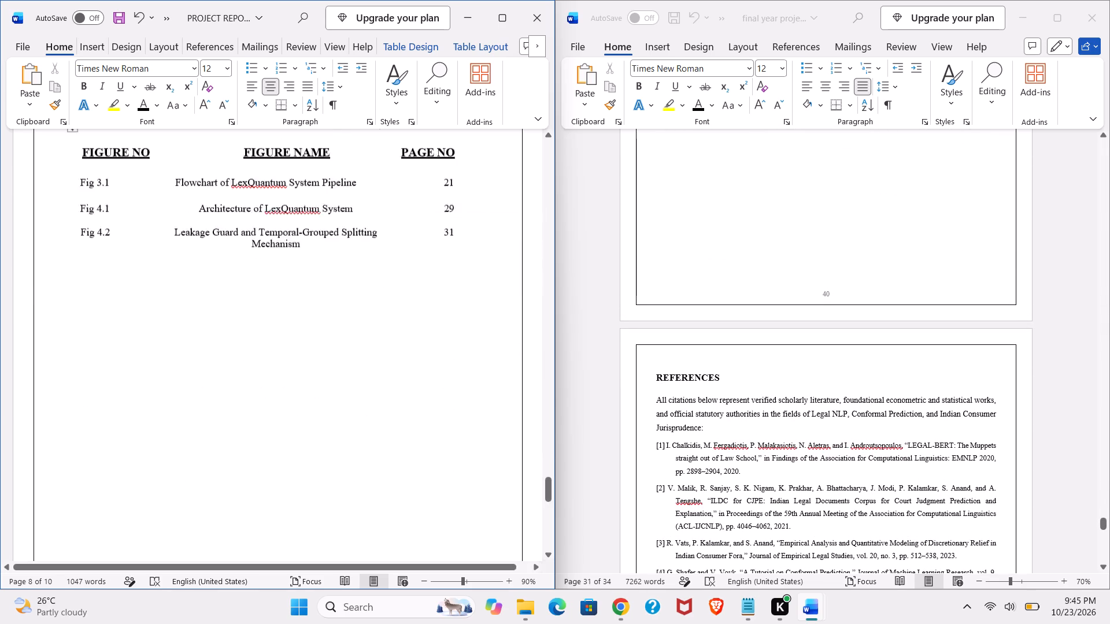
pyautogui.scroll(-2, 430, 416)
pyautogui.scroll(3, 743, 294)
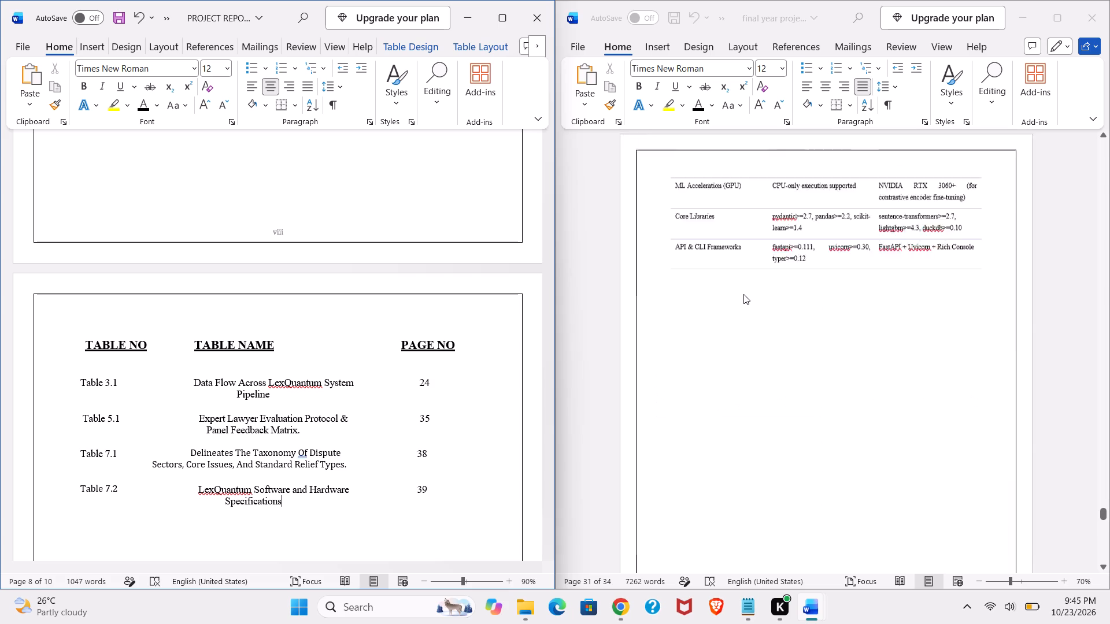
pyautogui.scroll(2, 743, 294)
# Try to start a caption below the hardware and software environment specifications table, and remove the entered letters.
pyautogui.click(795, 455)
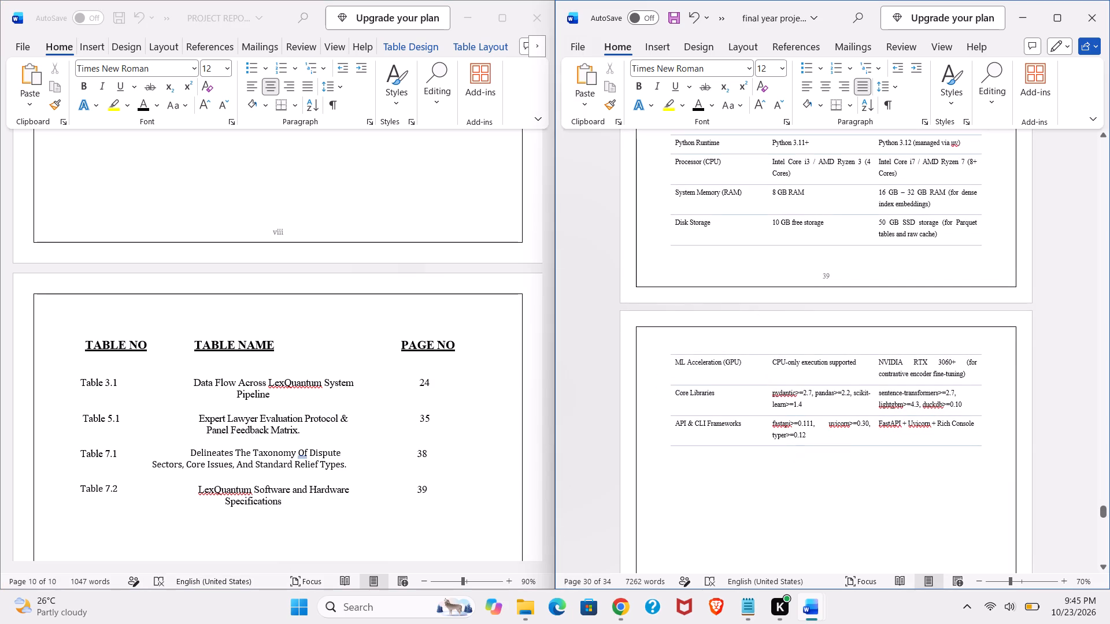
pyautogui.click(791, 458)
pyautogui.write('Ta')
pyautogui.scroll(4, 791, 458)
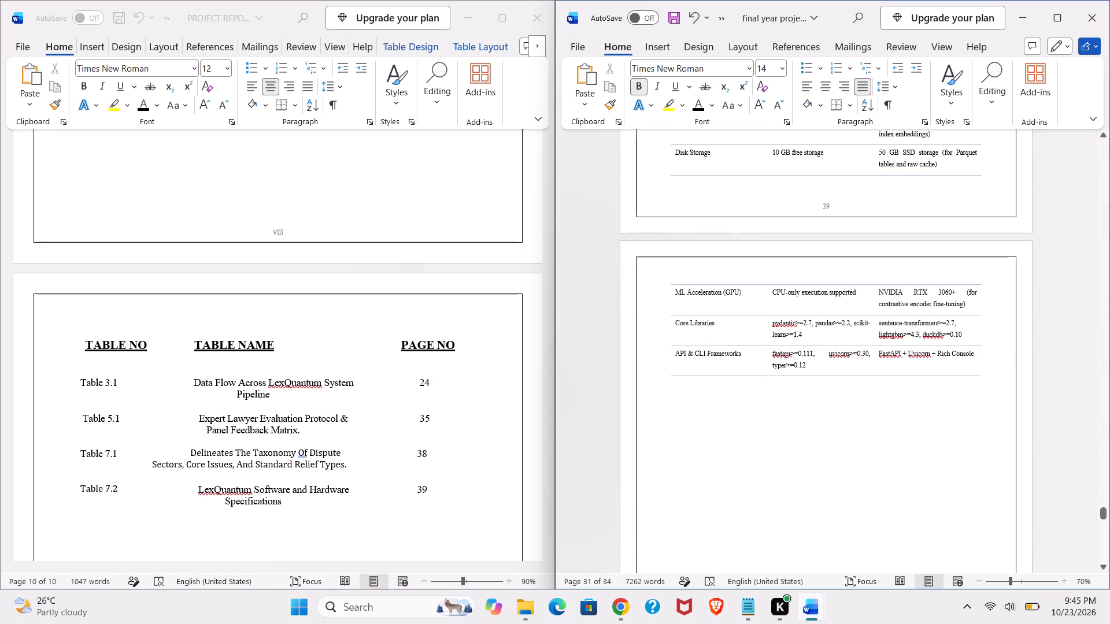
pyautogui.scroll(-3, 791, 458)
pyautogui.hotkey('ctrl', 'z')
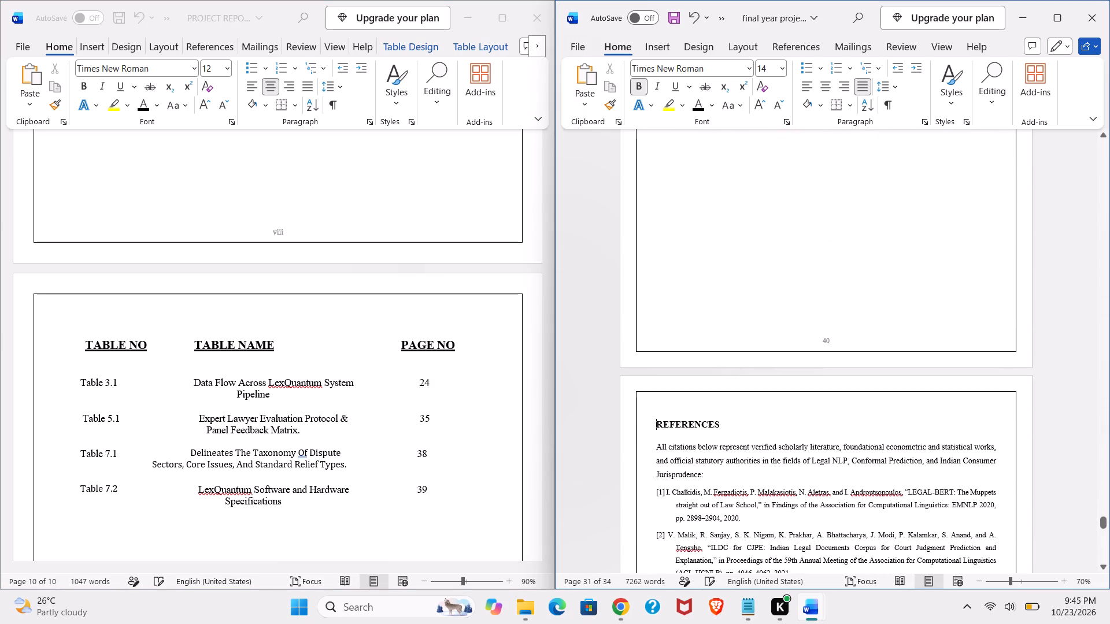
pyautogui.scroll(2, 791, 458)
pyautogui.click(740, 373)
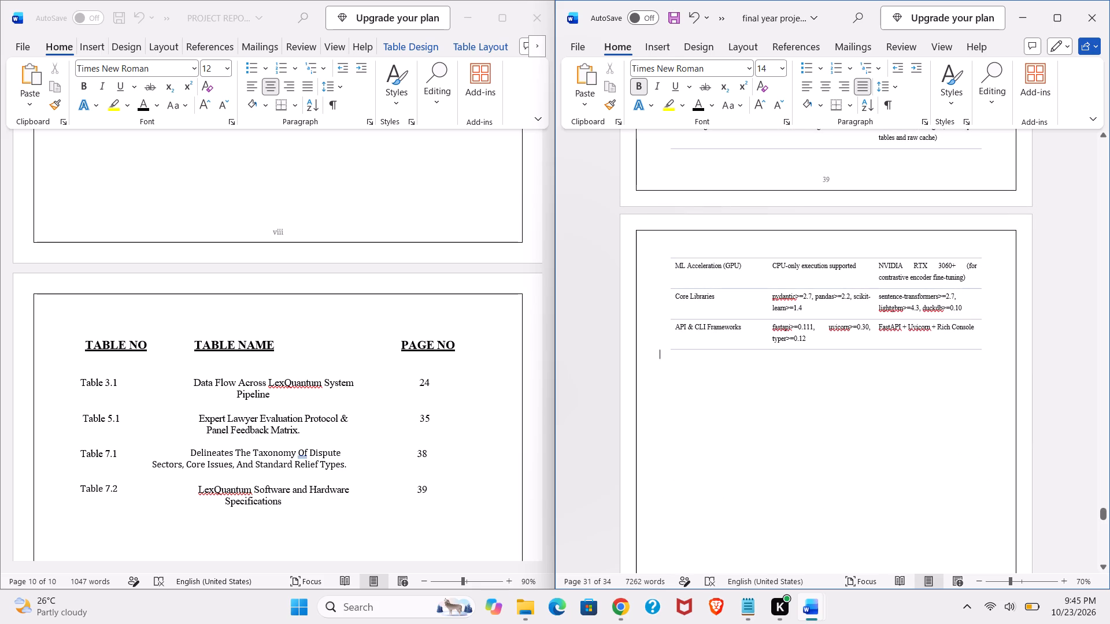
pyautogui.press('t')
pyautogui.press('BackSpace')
# Look back through the final year project report from the environment specifications table to the flowchart after page 20.
pyautogui.scroll(2, 740, 373)
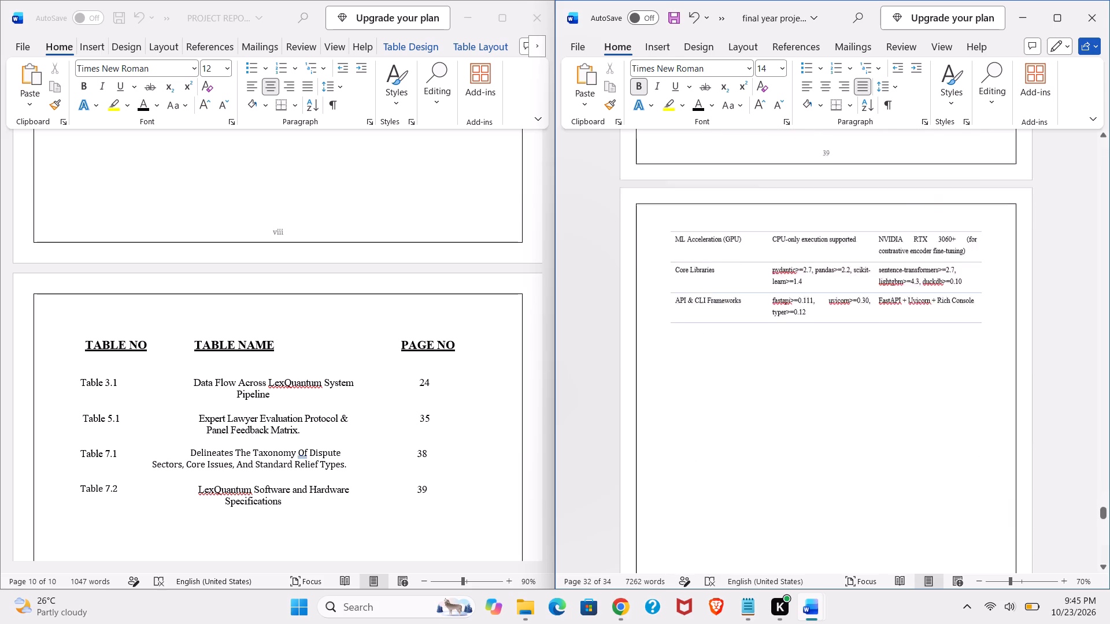
pyautogui.scroll(2, 740, 373)
pyautogui.scroll(1, 824, 412)
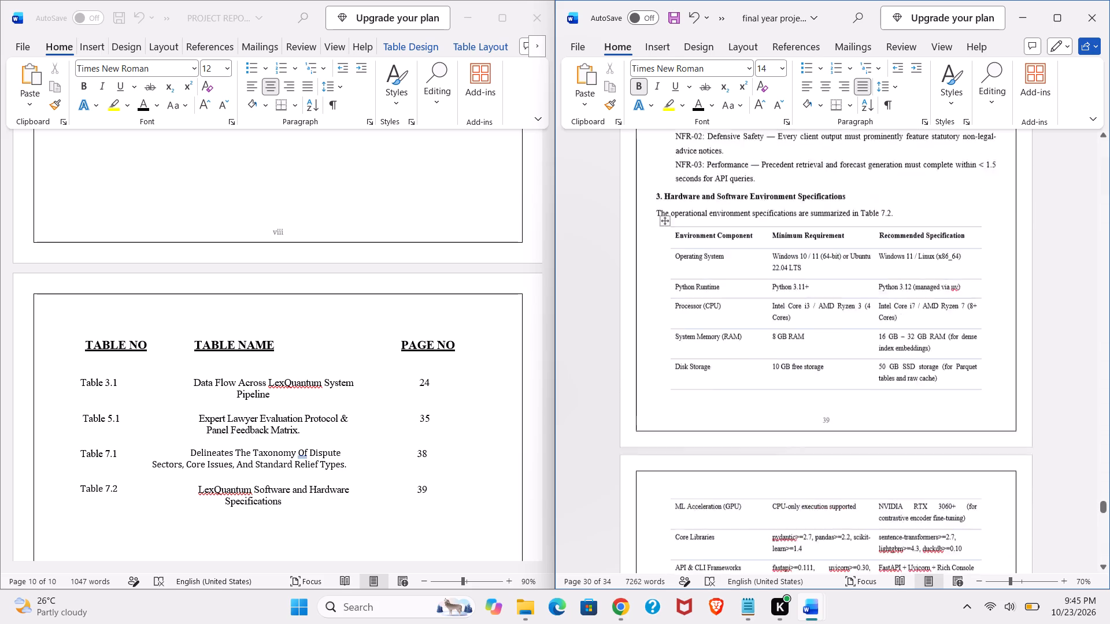
pyautogui.scroll(5, 824, 412)
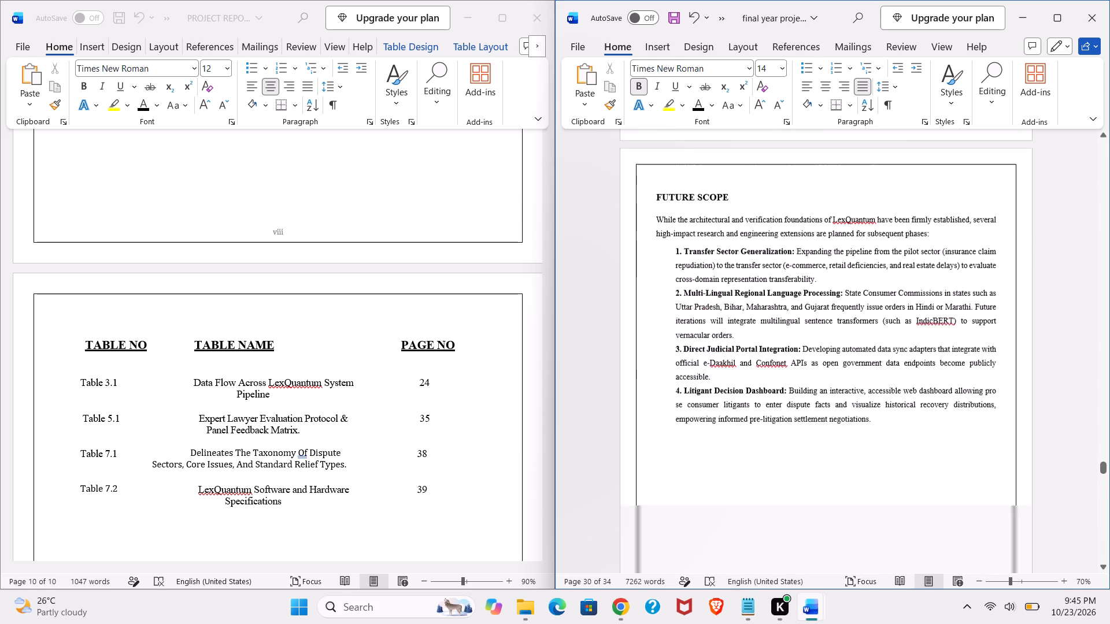
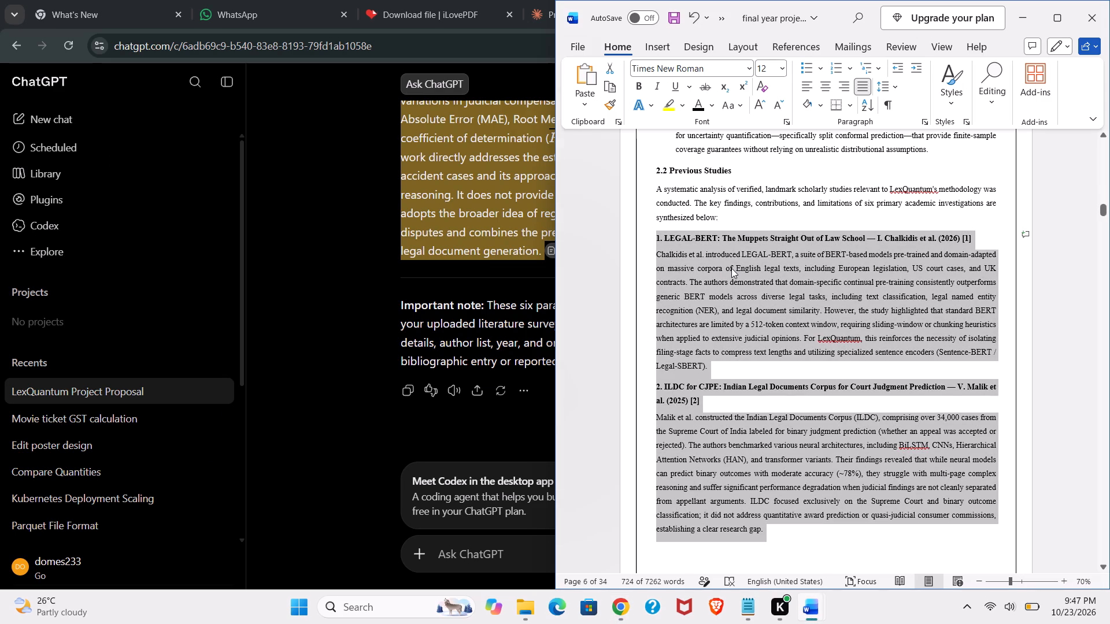
pyautogui.hotkey('ctrl', 'v')
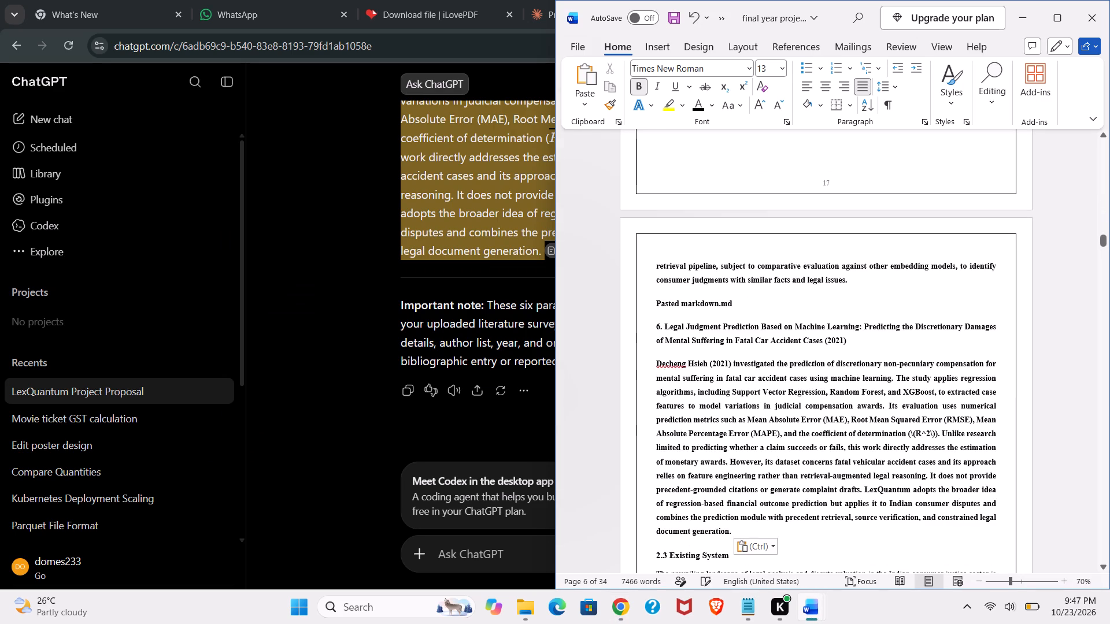
pyautogui.click(752, 540)
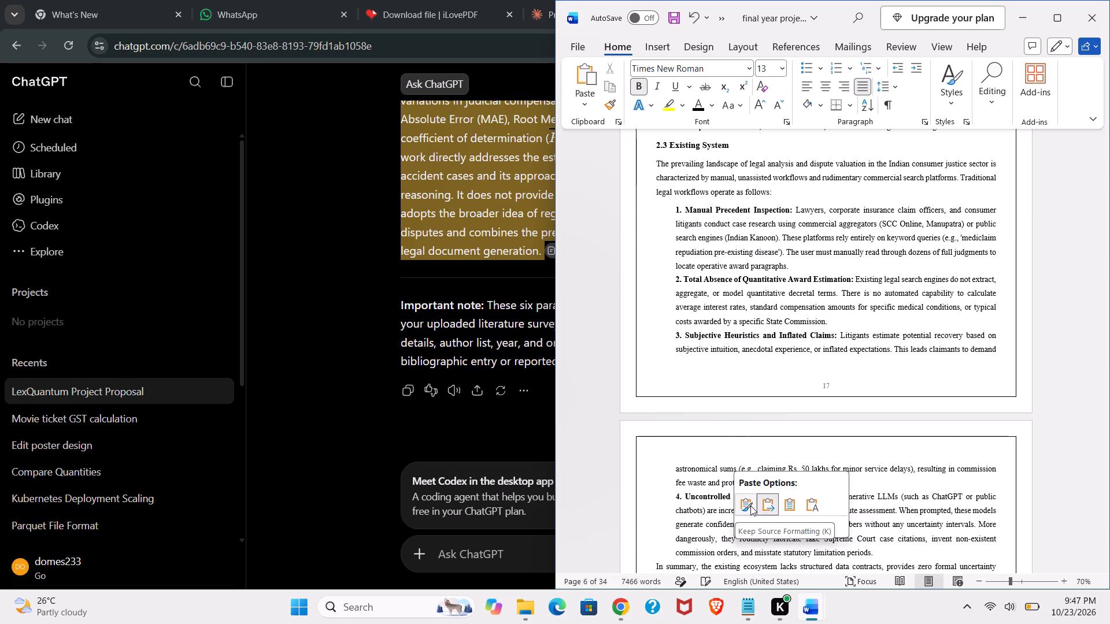
pyautogui.click(750, 506)
# Delete the "Pasted markdown.md" lines below the first and second studies in section 2.2.
pyautogui.scroll(2, 750, 506)
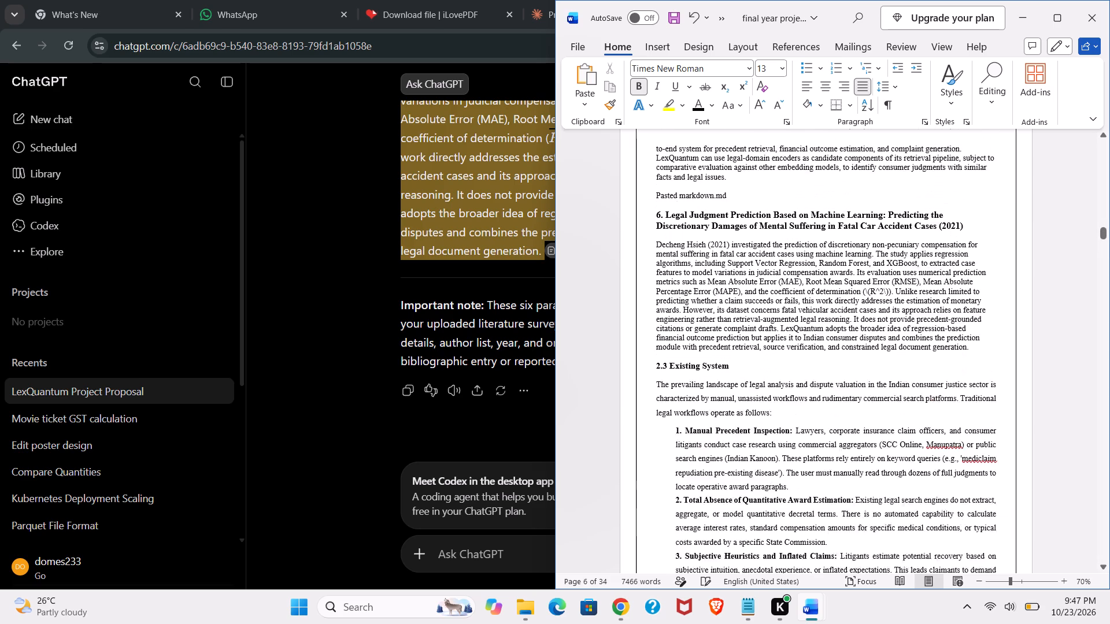
pyautogui.scroll(4, 750, 506)
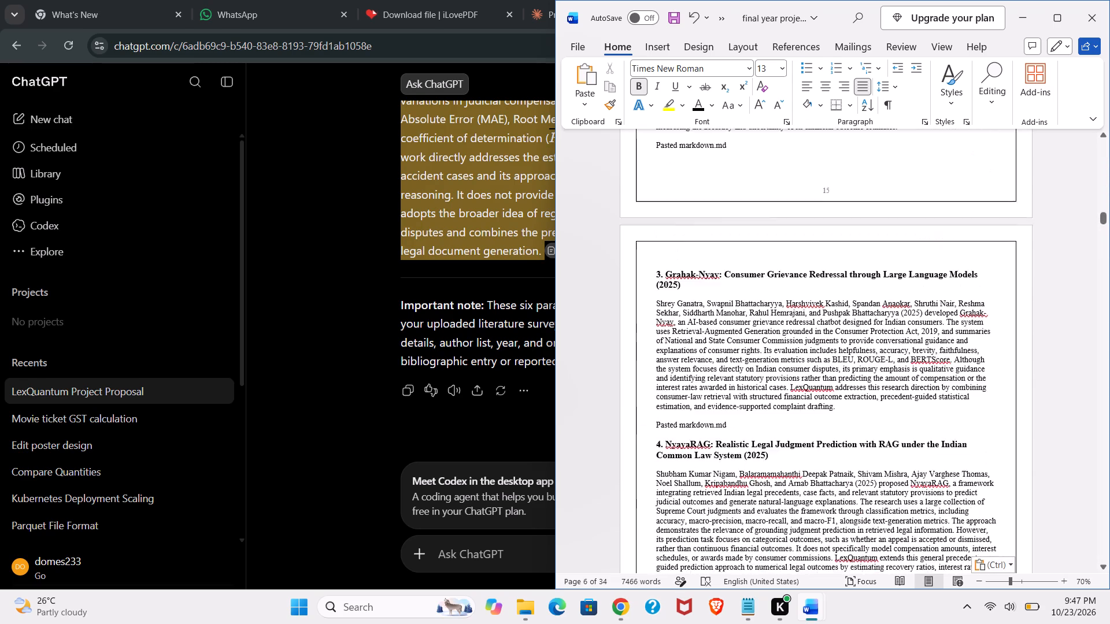
pyautogui.scroll(3, 750, 506)
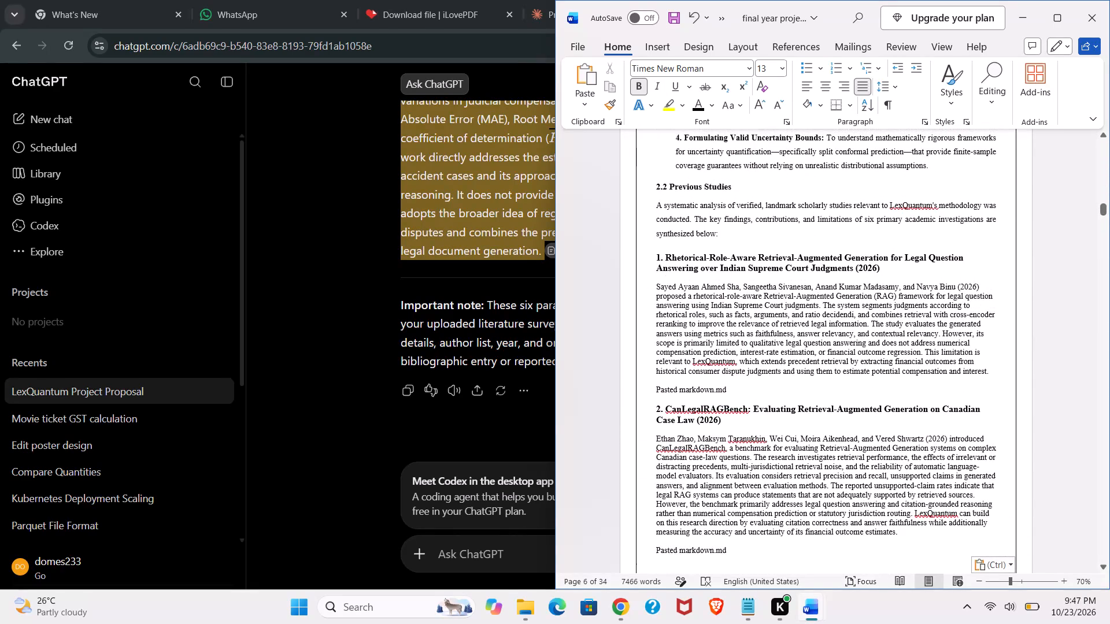
pyautogui.moveTo(729, 391); pyautogui.dragTo(647, 389)
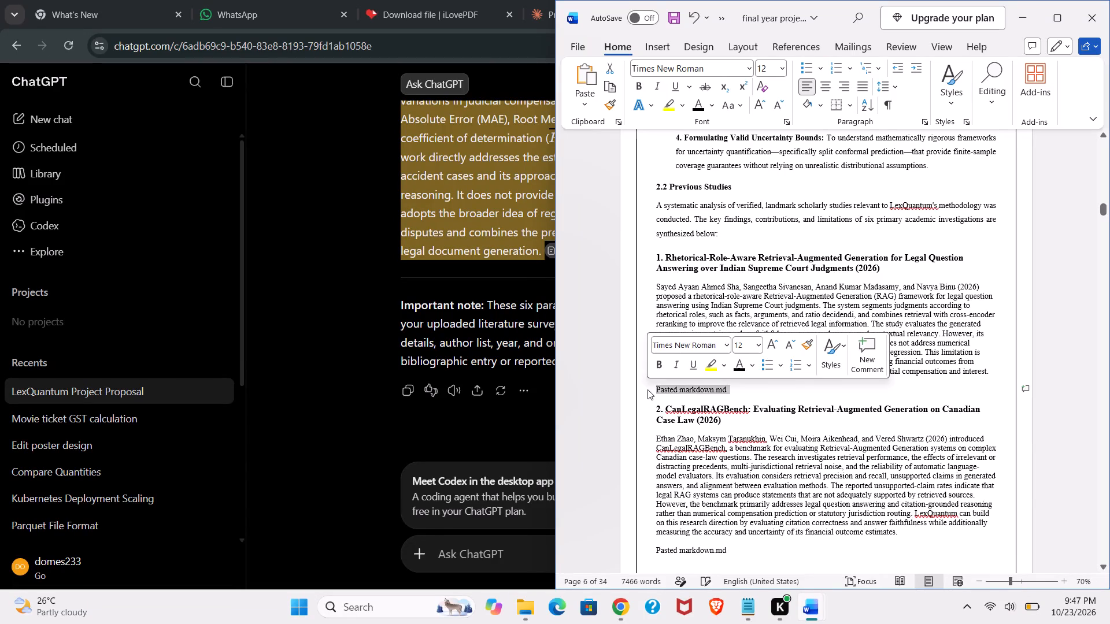
pyautogui.press('BackSpace')
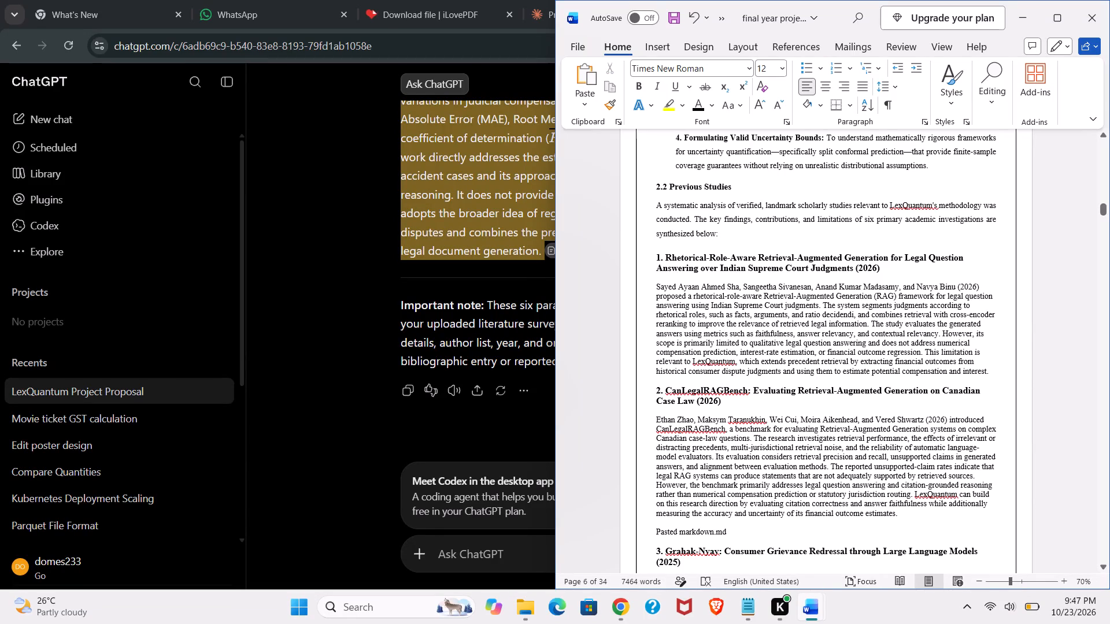
pyautogui.moveTo(729, 532); pyautogui.dragTo(642, 517)
pyautogui.click(725, 525)
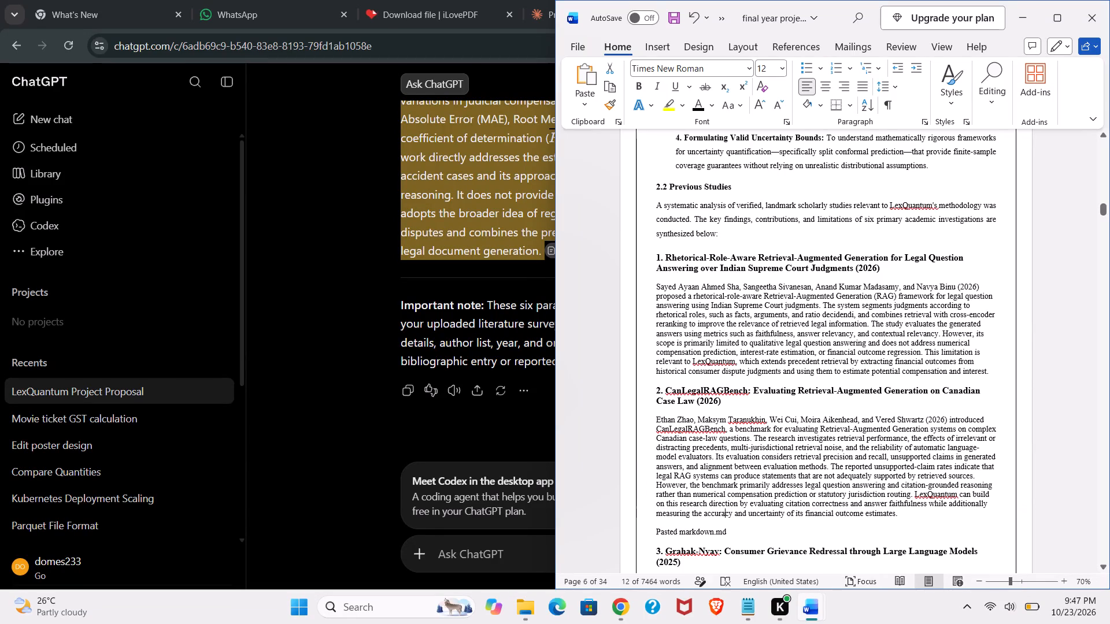
pyautogui.moveTo(727, 530); pyautogui.dragTo(651, 533)
pyautogui.press('BackSpace')
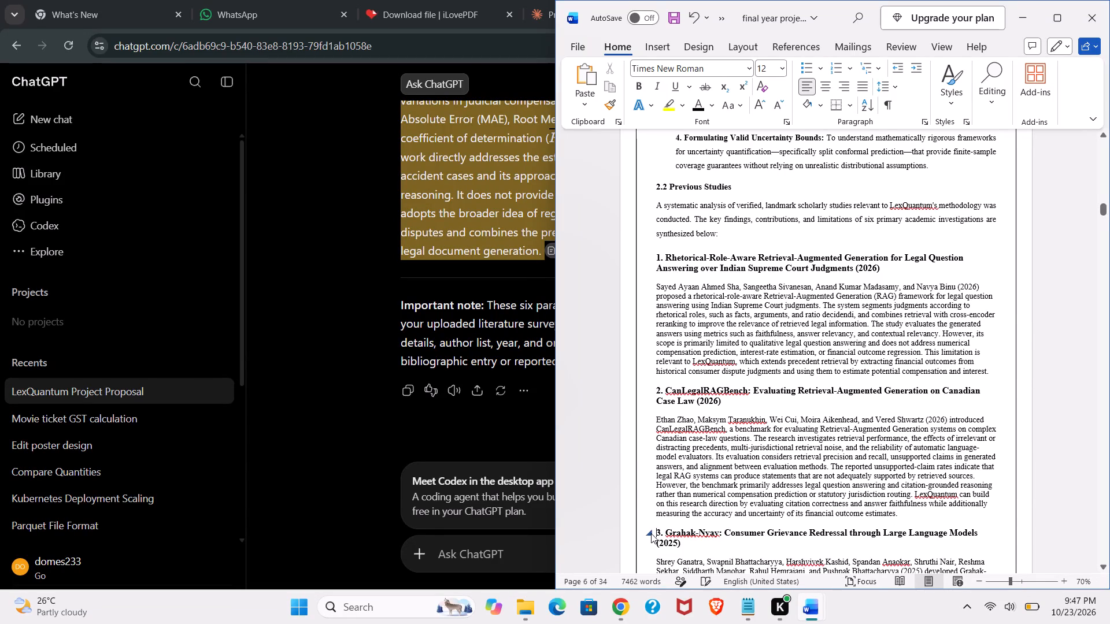
# Delete the "Pasted markdown.md" lines below the third, fourth and fifth studies in section 2.2.
pyautogui.scroll(-3, 651, 533)
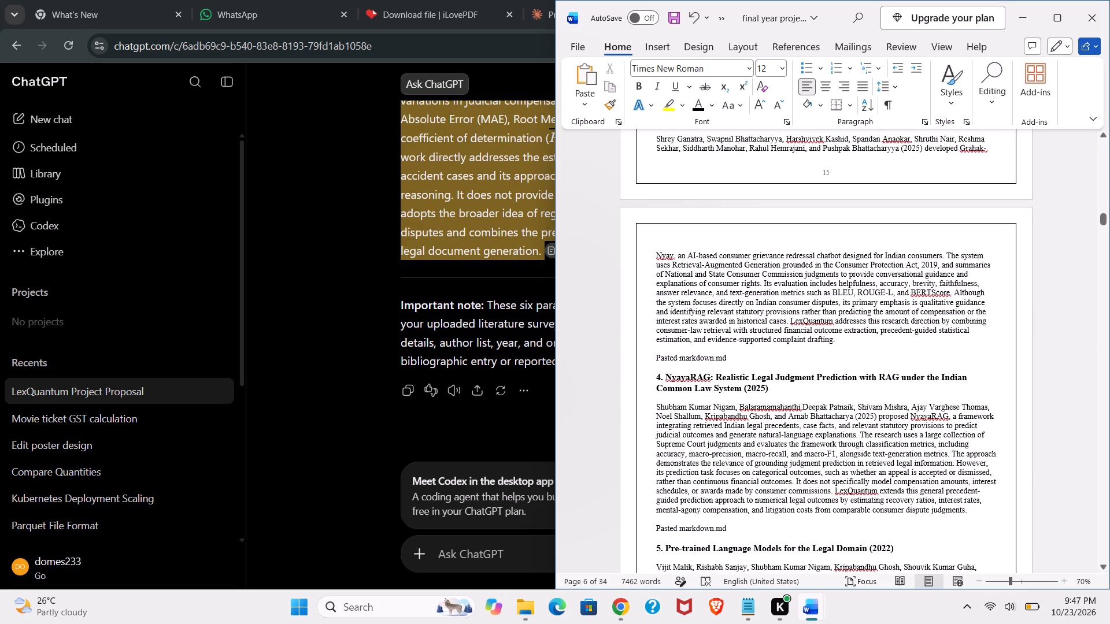
pyautogui.moveTo(731, 354); pyautogui.dragTo(644, 363)
pyautogui.click(801, 360)
pyautogui.moveTo(746, 361); pyautogui.dragTo(661, 359)
pyautogui.press('BackSpace')
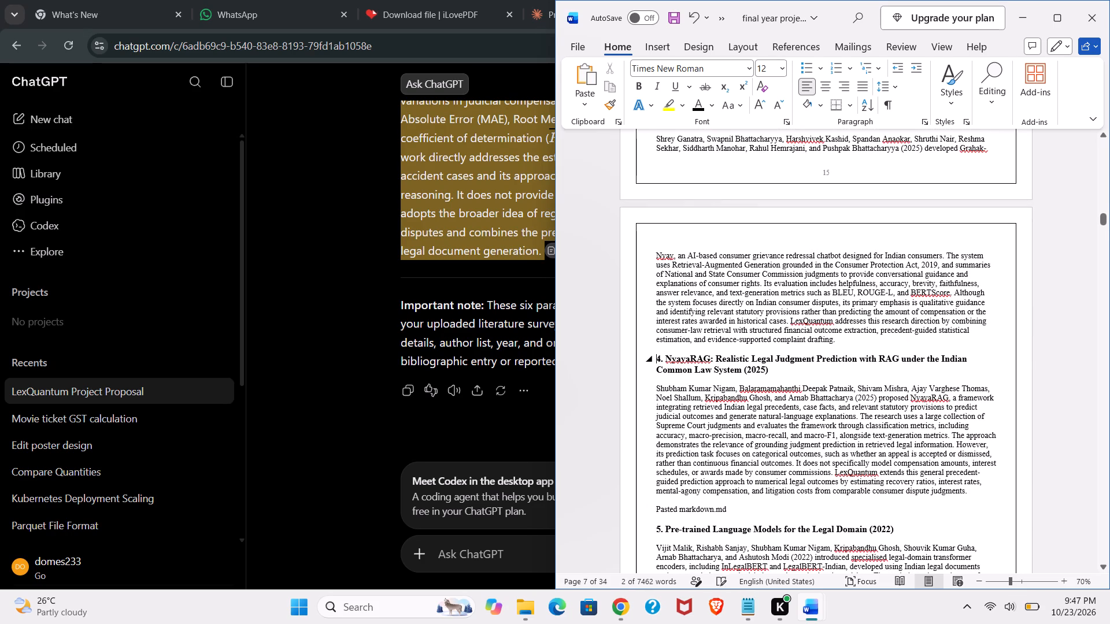
pyautogui.scroll(-1, 661, 359)
pyautogui.moveTo(726, 288); pyautogui.dragTo(638, 288)
pyautogui.press('BackSpace')
pyautogui.moveTo(739, 439); pyautogui.dragTo(667, 437)
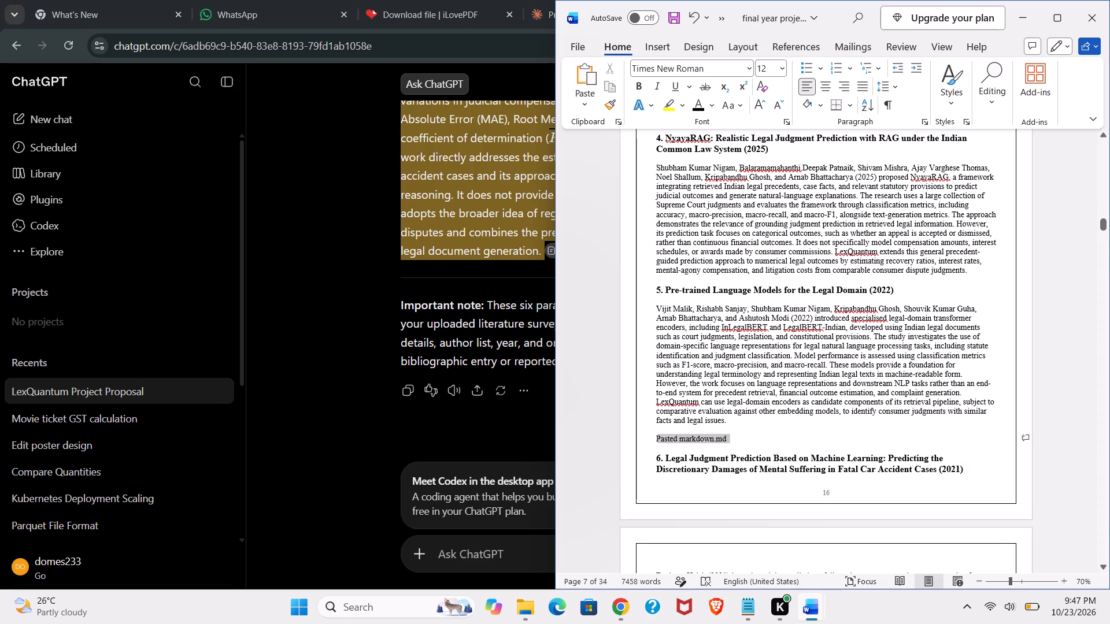
pyautogui.moveTo(667, 437); pyautogui.dragTo(656, 434)
pyautogui.press('BackSpace')
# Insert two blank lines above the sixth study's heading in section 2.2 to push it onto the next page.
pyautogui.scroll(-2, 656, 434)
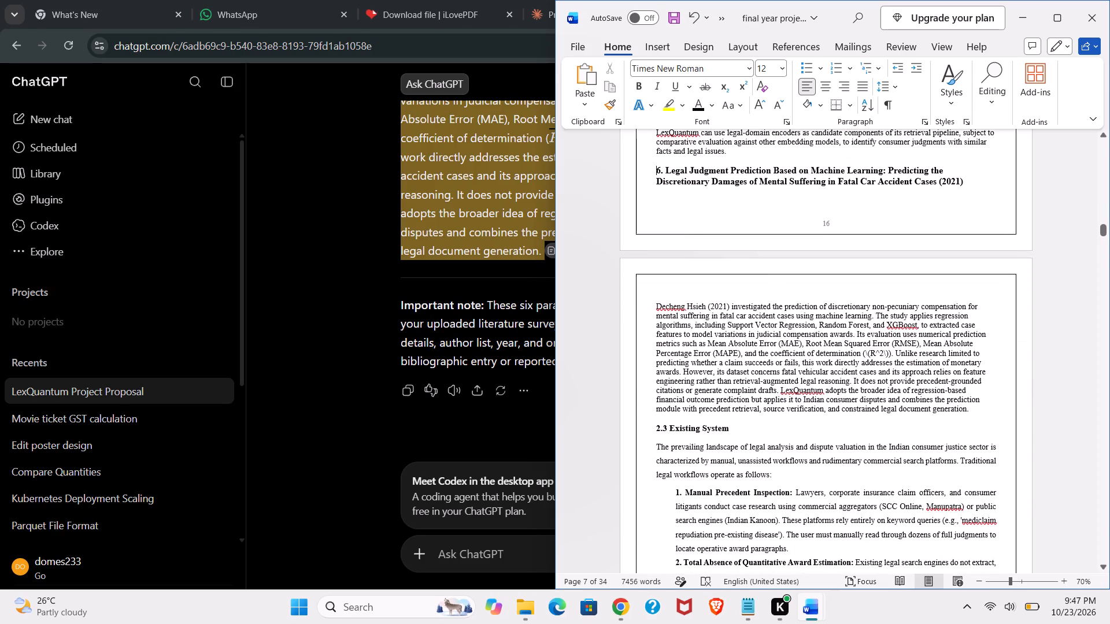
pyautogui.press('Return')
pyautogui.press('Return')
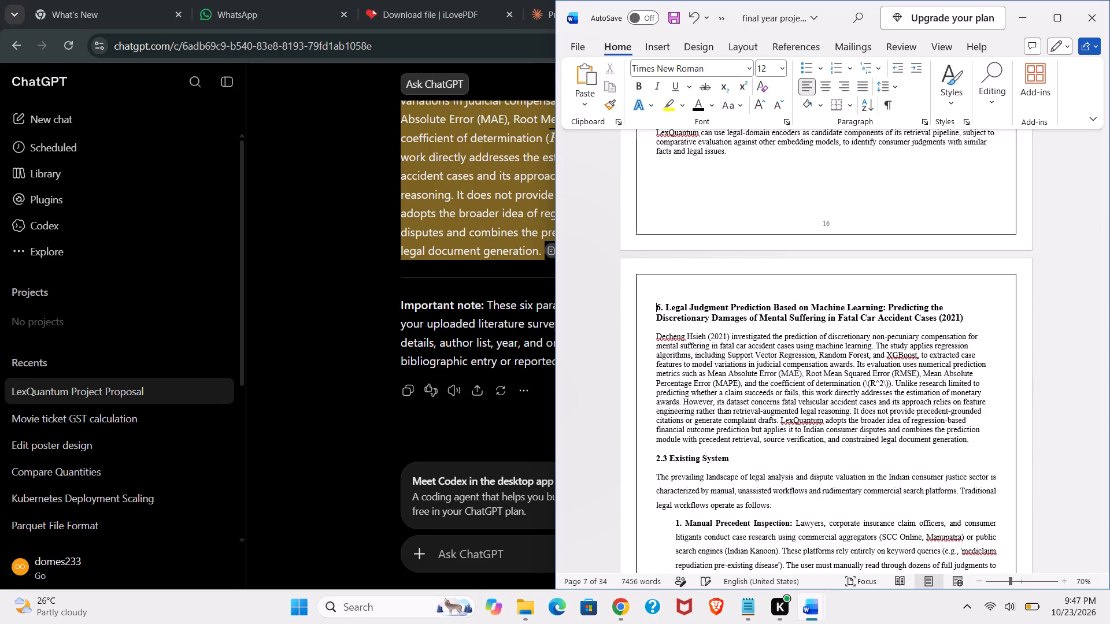
# Compare the report's Chapter 3 starting page with the page numbers in the other document's table of contents and list of tables.
pyautogui.scroll(-3, 709, 481)
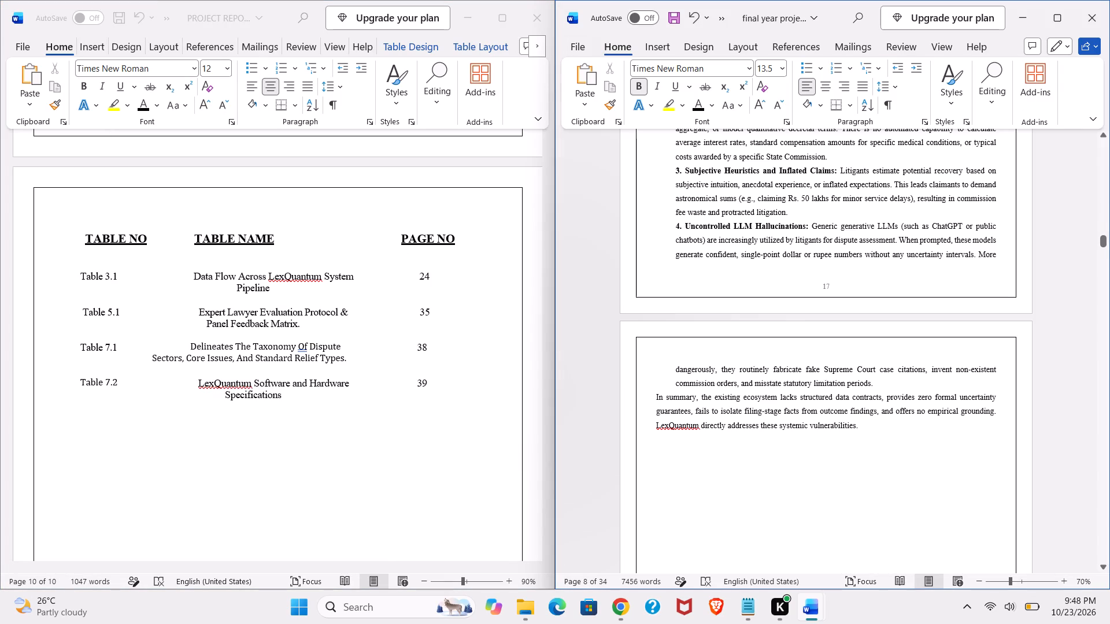
pyautogui.scroll(-3, 728, 352)
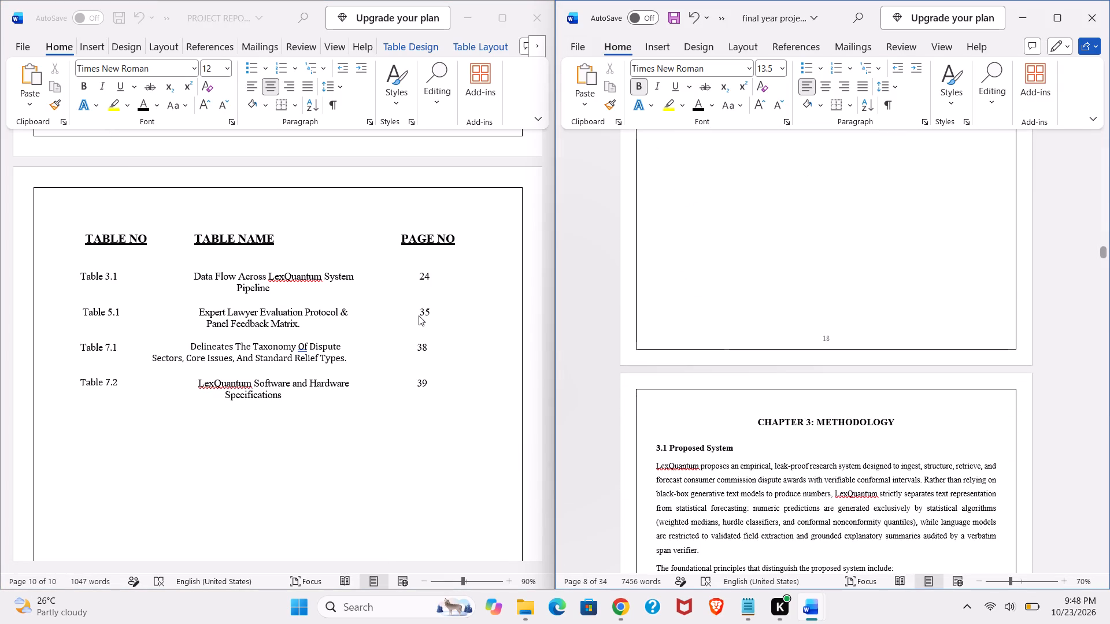
pyautogui.scroll(5, 419, 315)
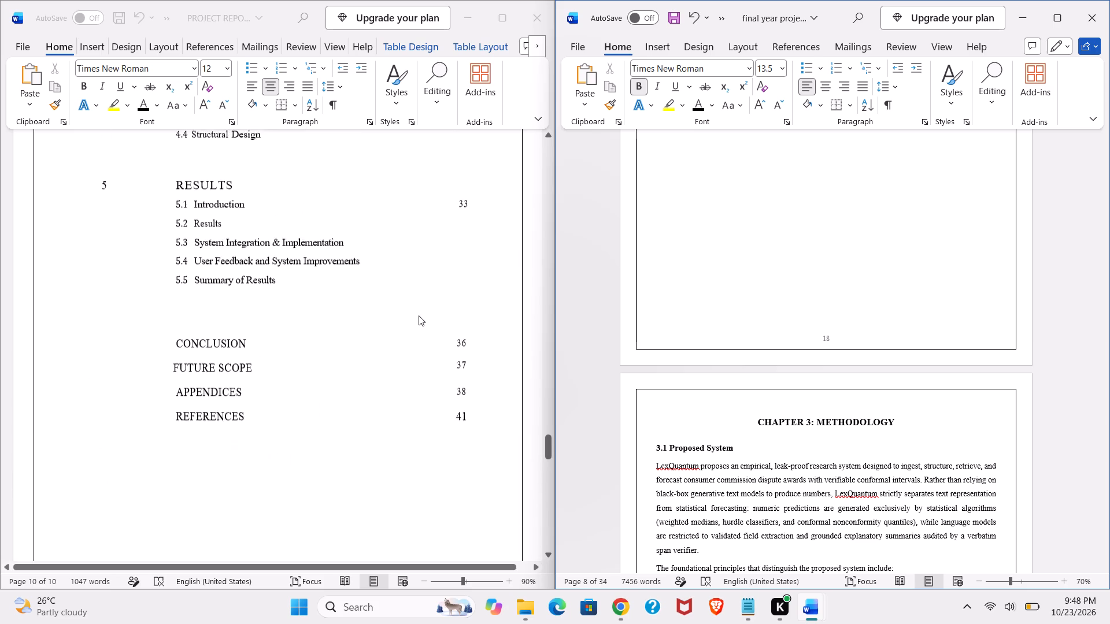
pyautogui.scroll(3, 419, 315)
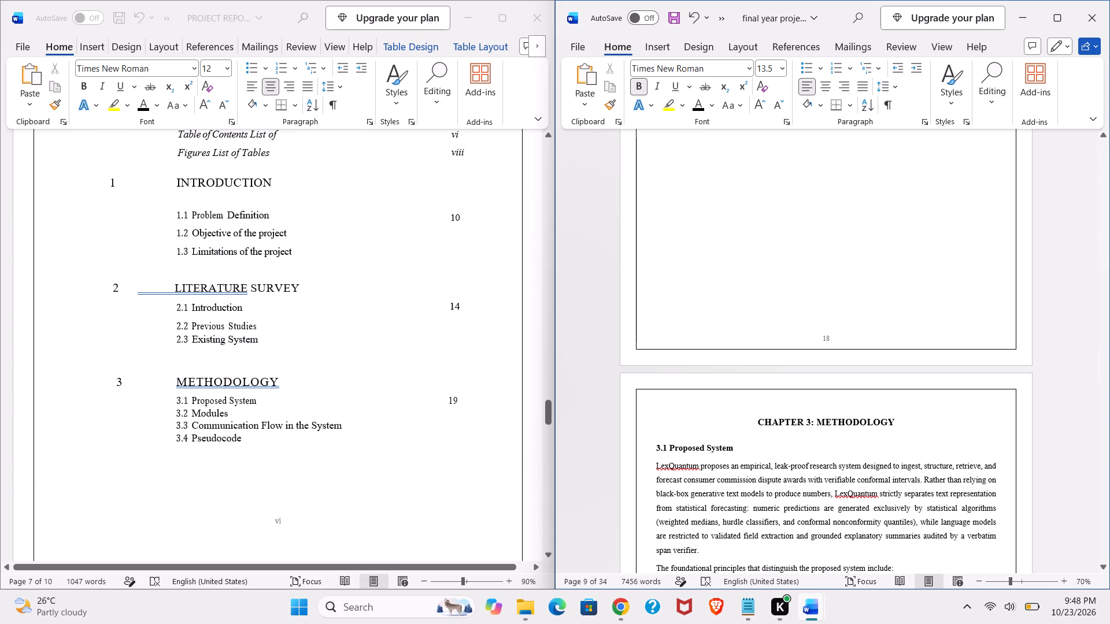
pyautogui.scroll(-1, 766, 310)
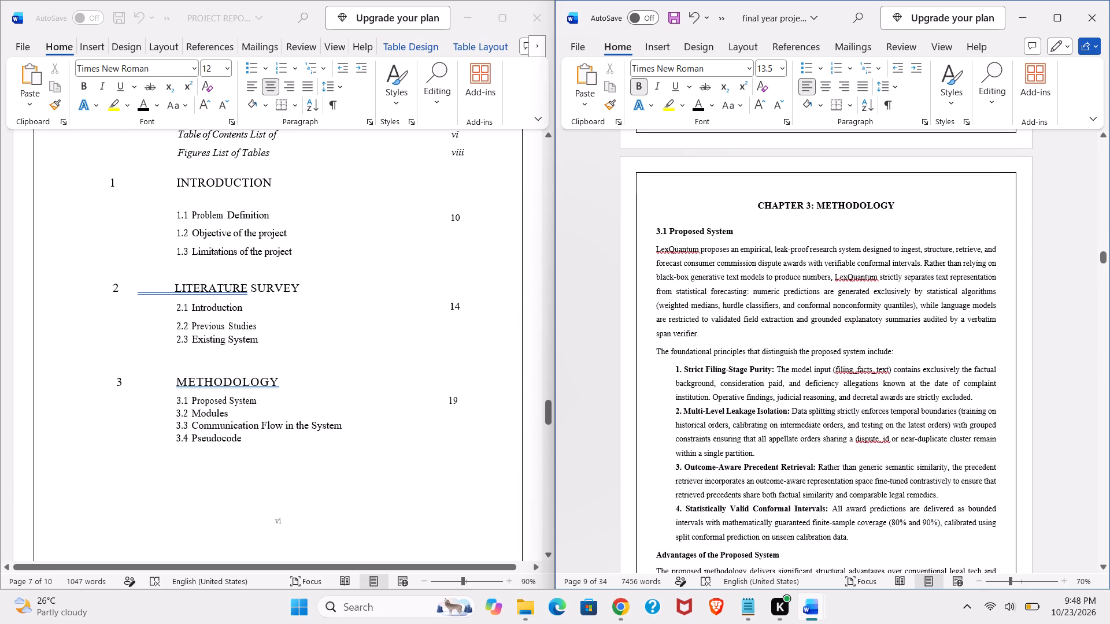
# Justify all six studies in section 2.2, including their headings, and set their line spacing to 1.5.
pyautogui.scroll(6, 766, 310)
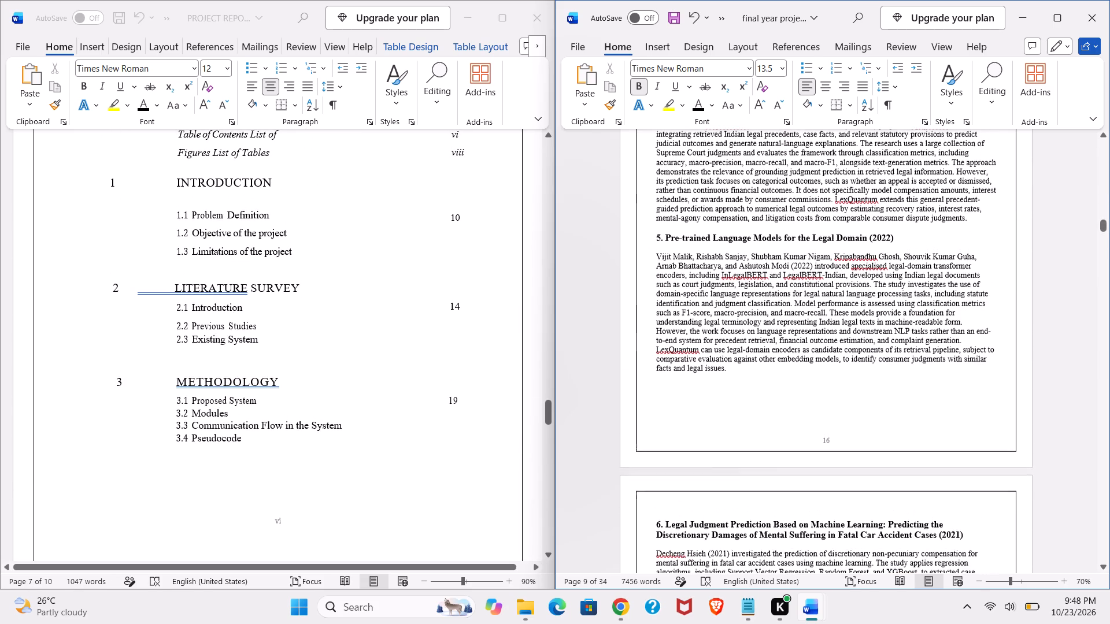
pyautogui.scroll(3, 766, 310)
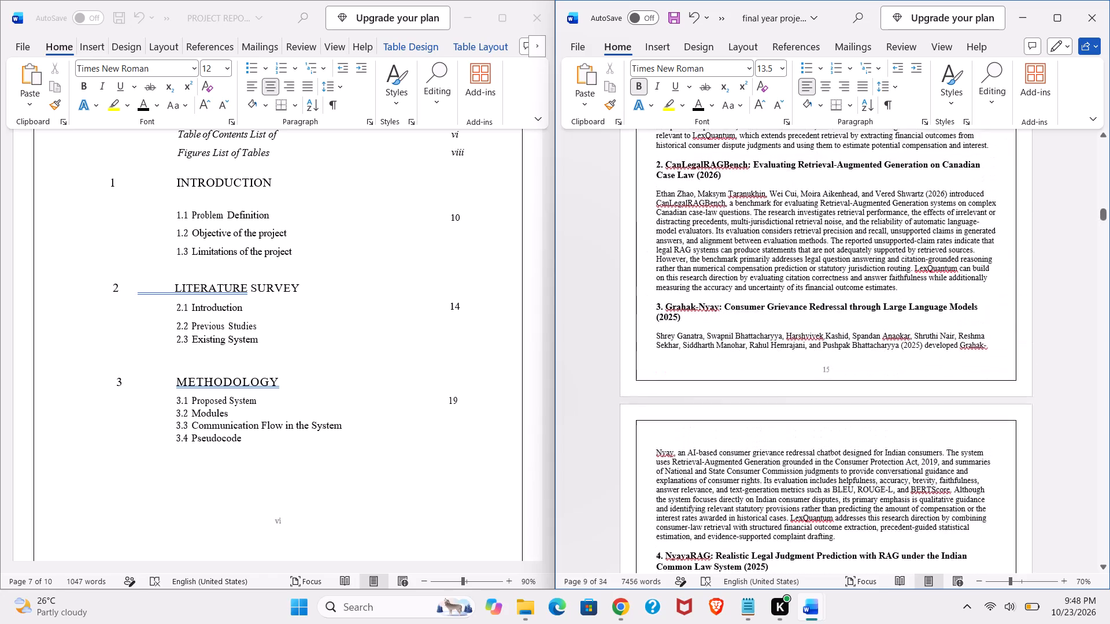
pyautogui.scroll(2, 737, 309)
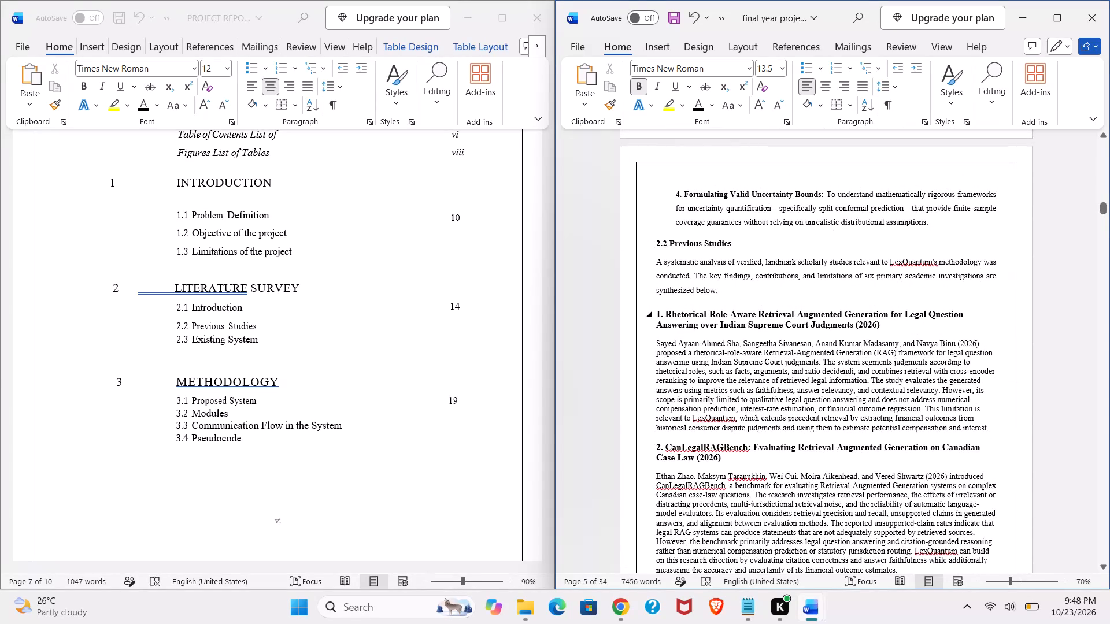
pyautogui.moveTo(657, 314); pyautogui.dragTo(787, 580)
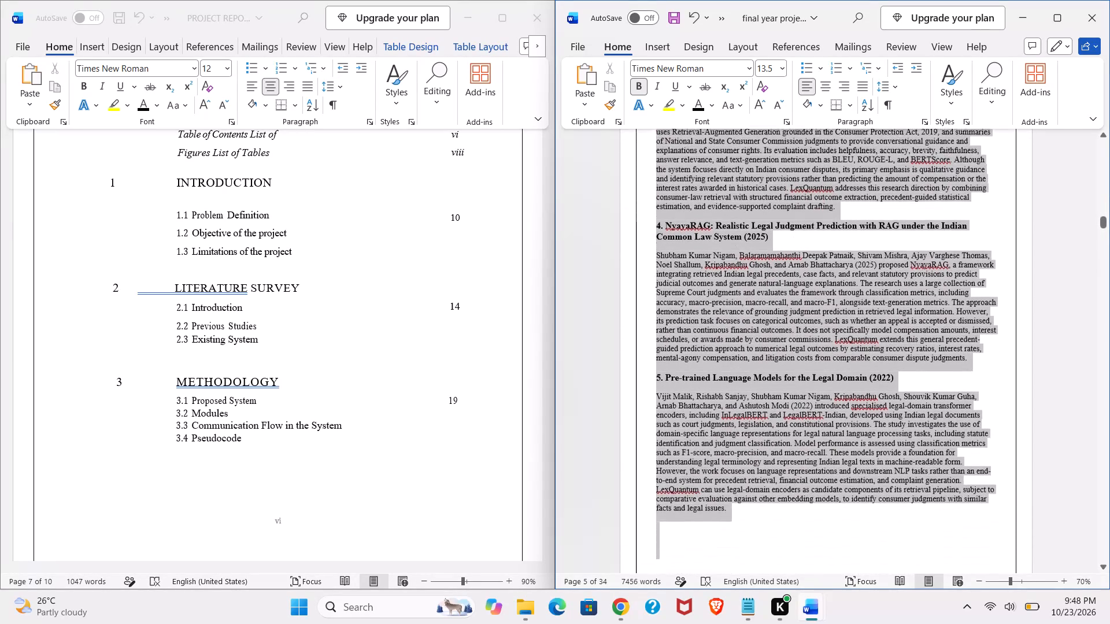
pyautogui.moveTo(787, 580); pyautogui.dragTo(752, 514)
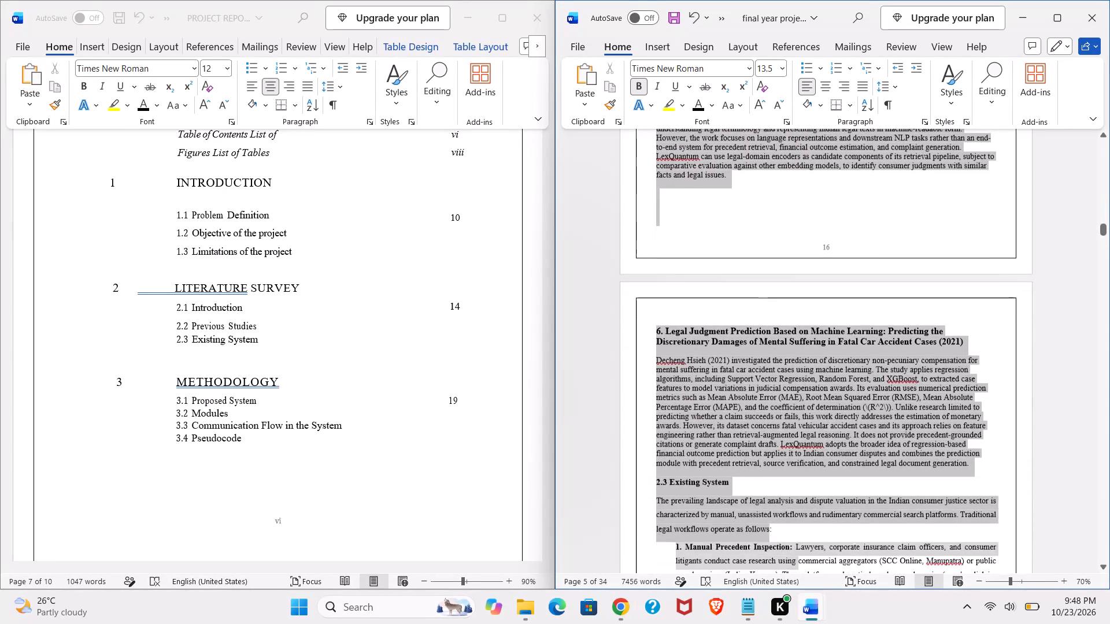
pyautogui.moveTo(752, 514); pyautogui.dragTo(969, 460)
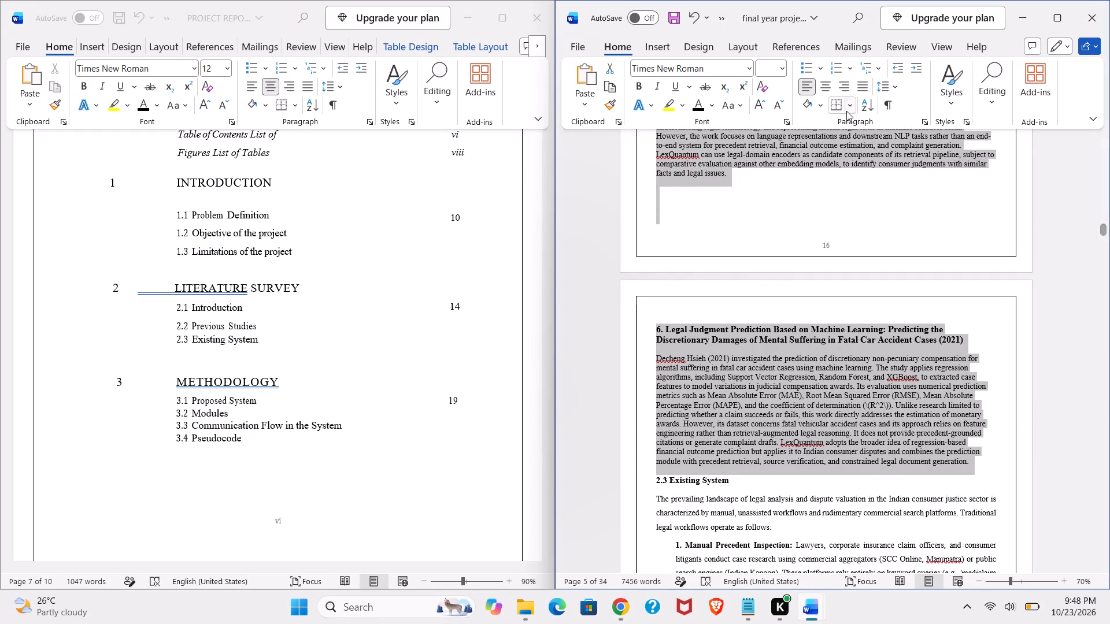
pyautogui.click(871, 91)
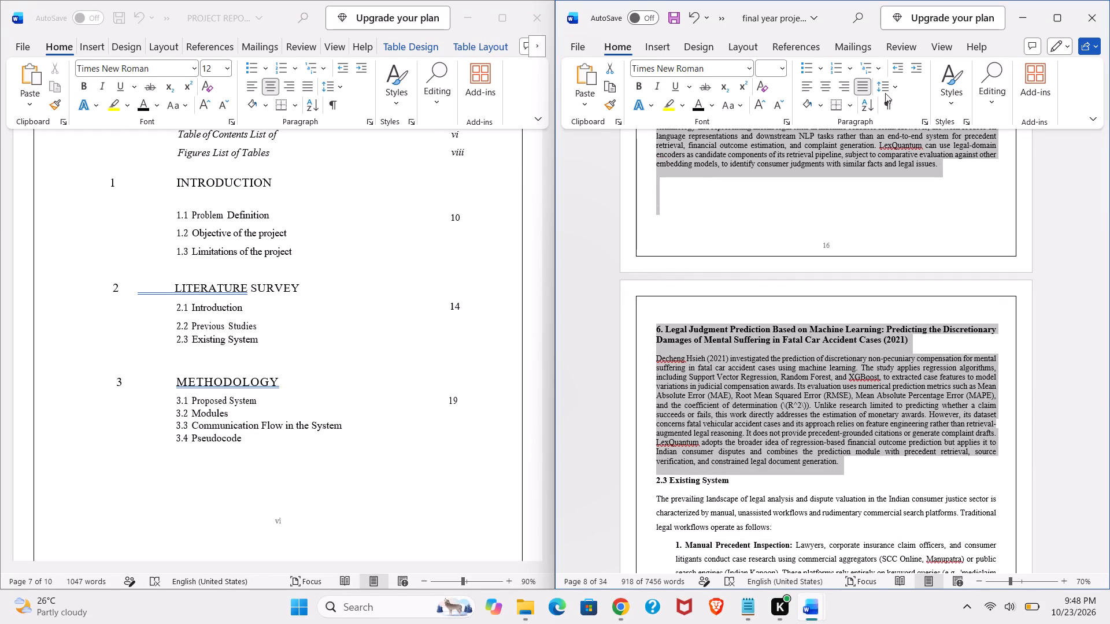
pyautogui.click(894, 94)
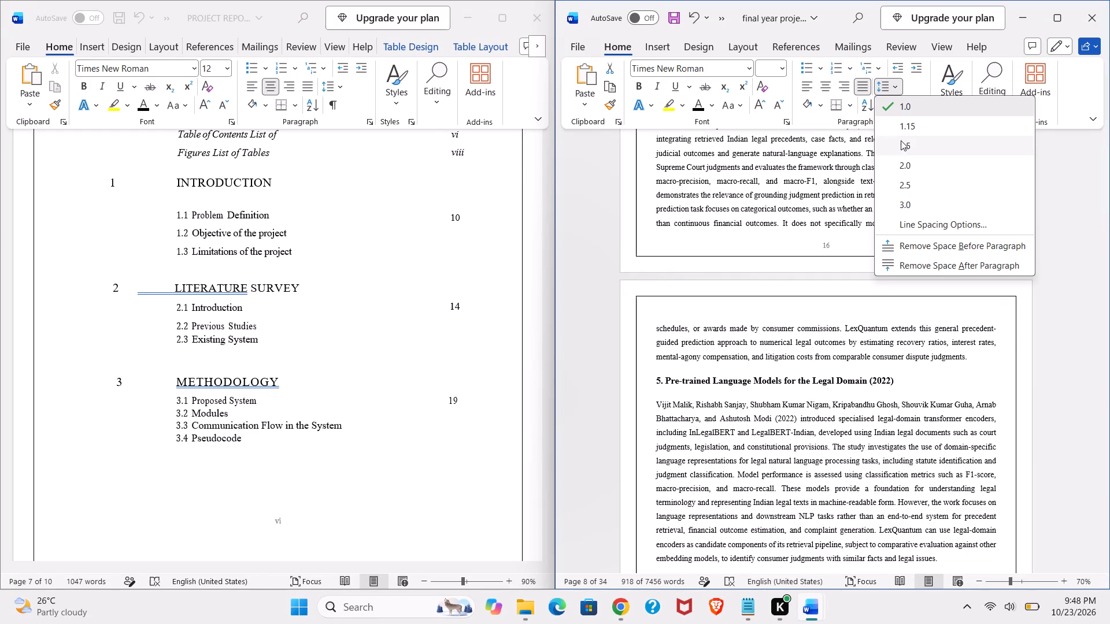
pyautogui.click(904, 144)
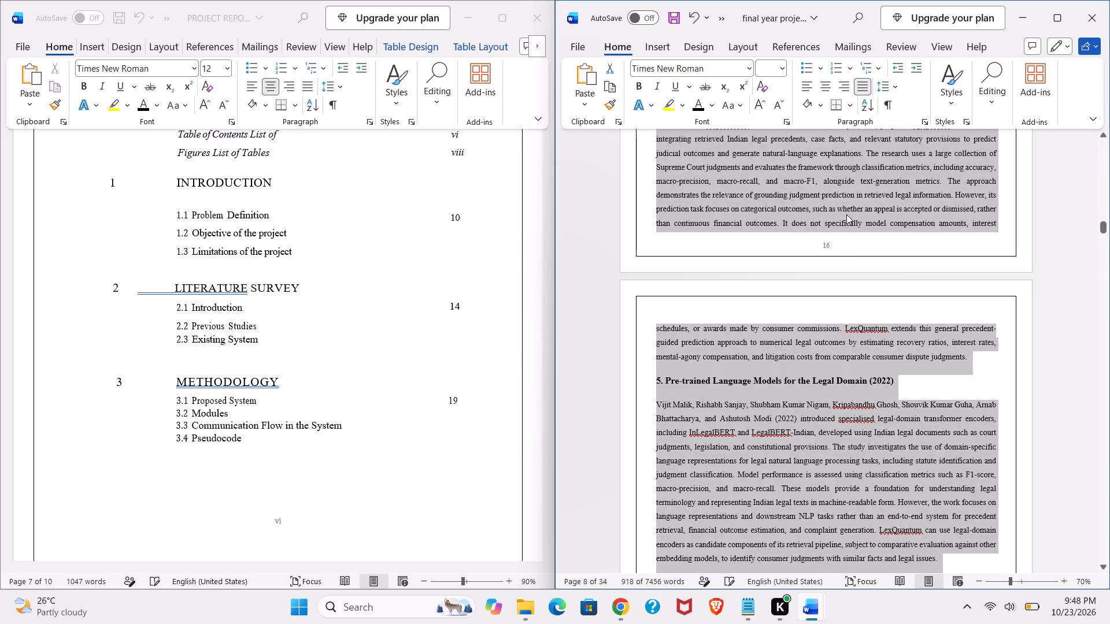
# Remove the blank page before Chapter 3 and centre the "CHAPTER 3: METHODOLOGY" heading.
pyautogui.scroll(-7, 846, 214)
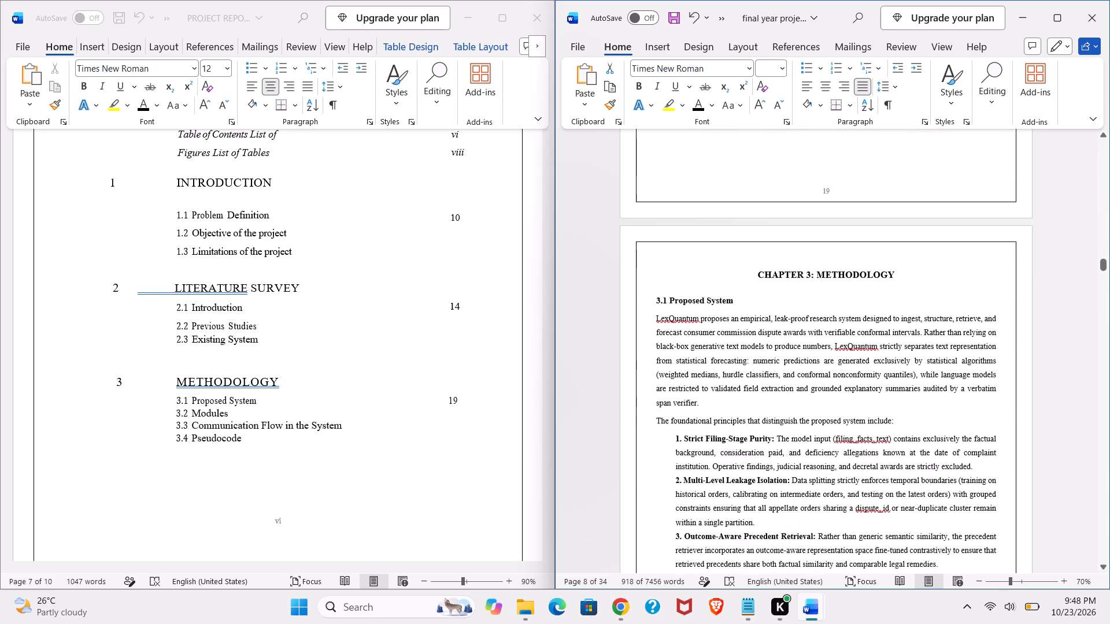
pyautogui.scroll(3, 846, 214)
pyautogui.click(822, 251)
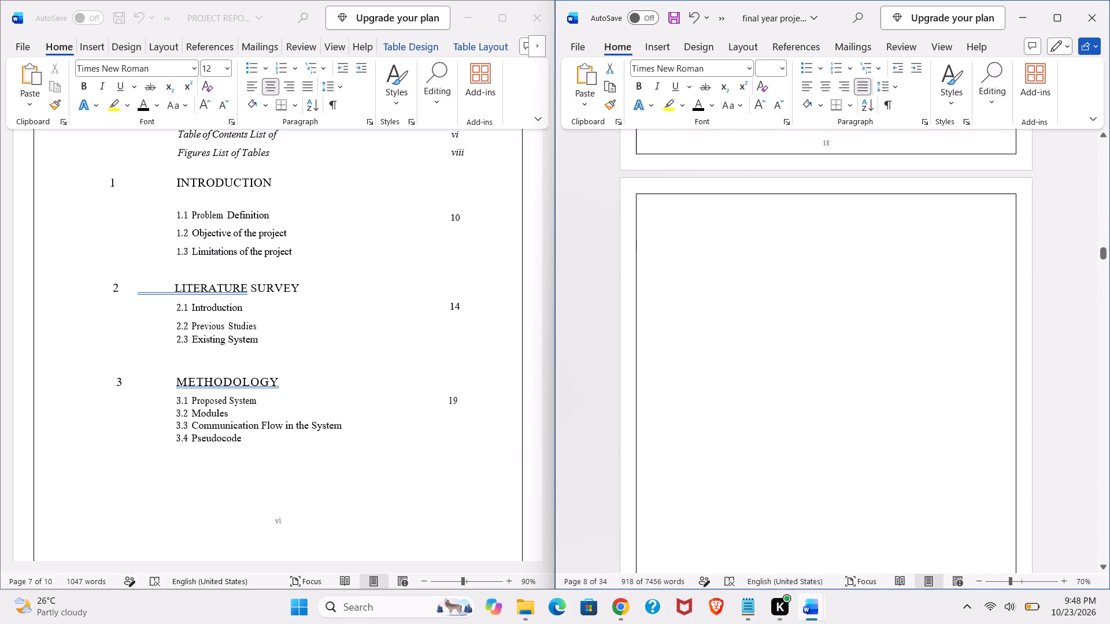
pyautogui.press('BackSpace')
pyautogui.press('Down')
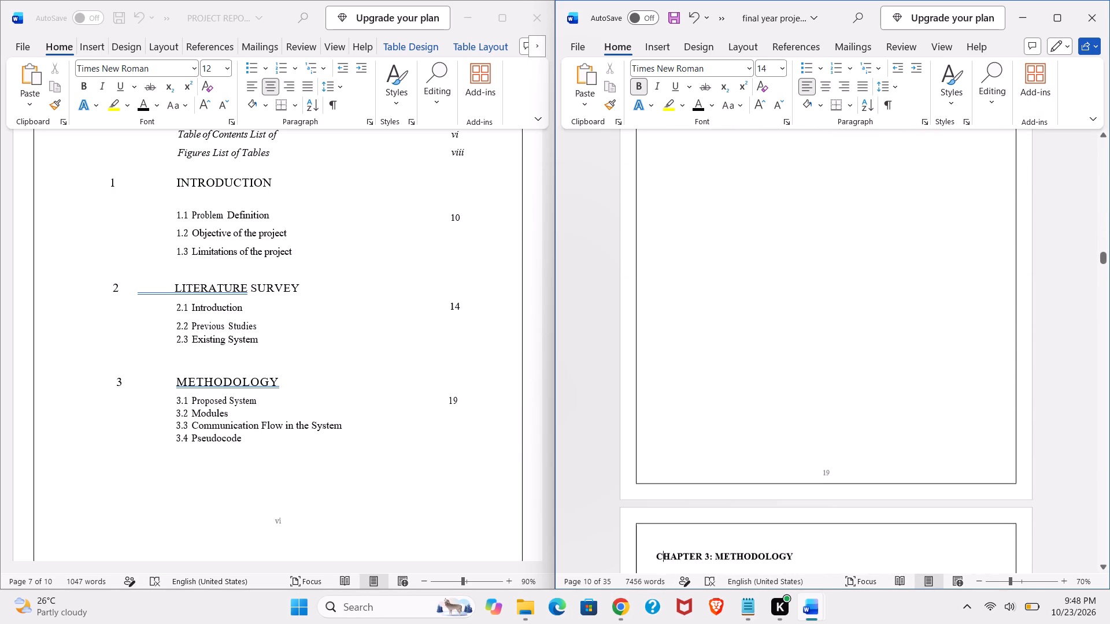
pyautogui.press('Left')
pyautogui.press('BackSpace')
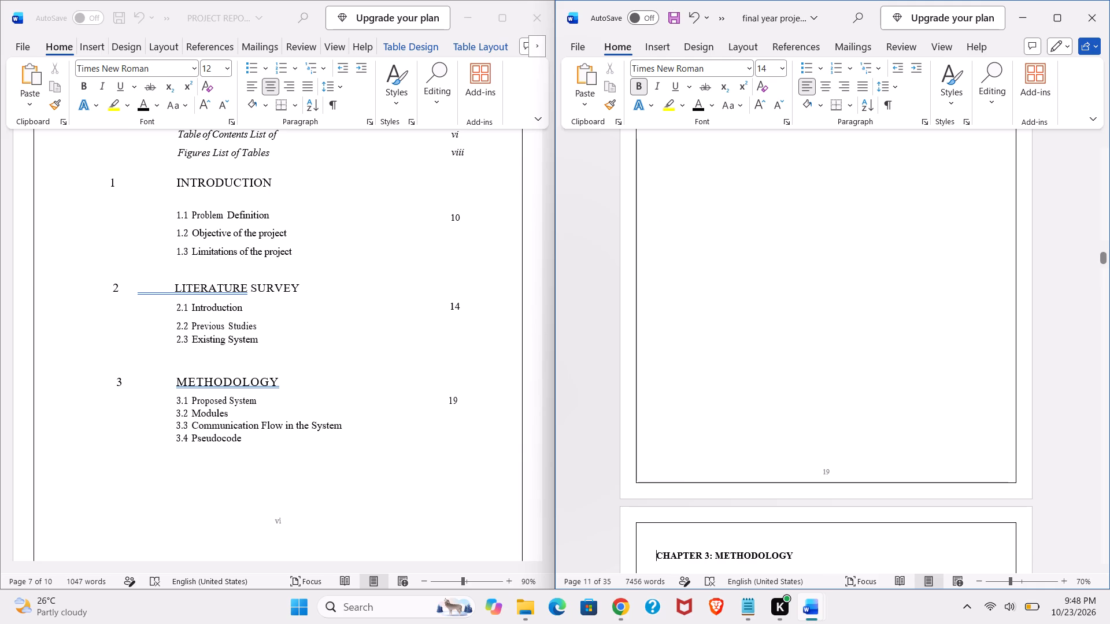
pyautogui.scroll(1, 822, 251)
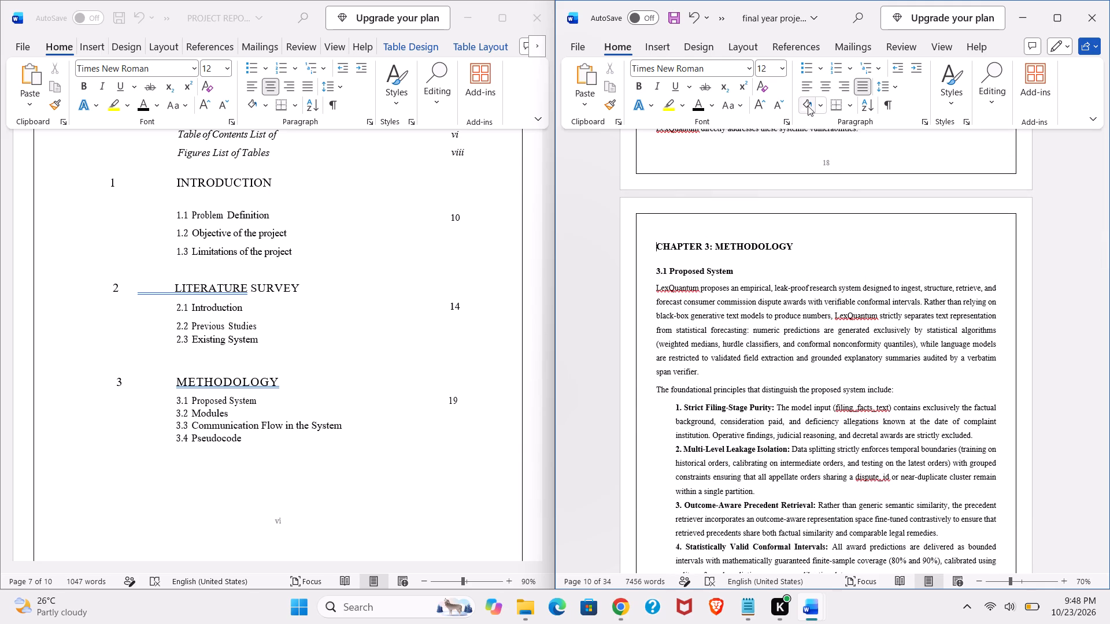
pyautogui.click(828, 90)
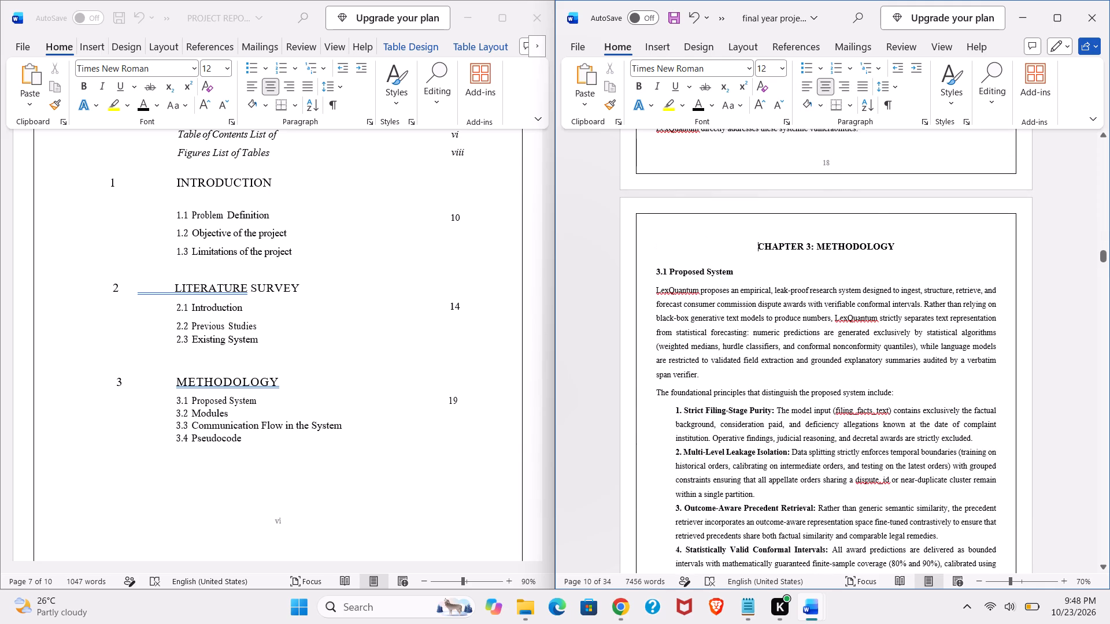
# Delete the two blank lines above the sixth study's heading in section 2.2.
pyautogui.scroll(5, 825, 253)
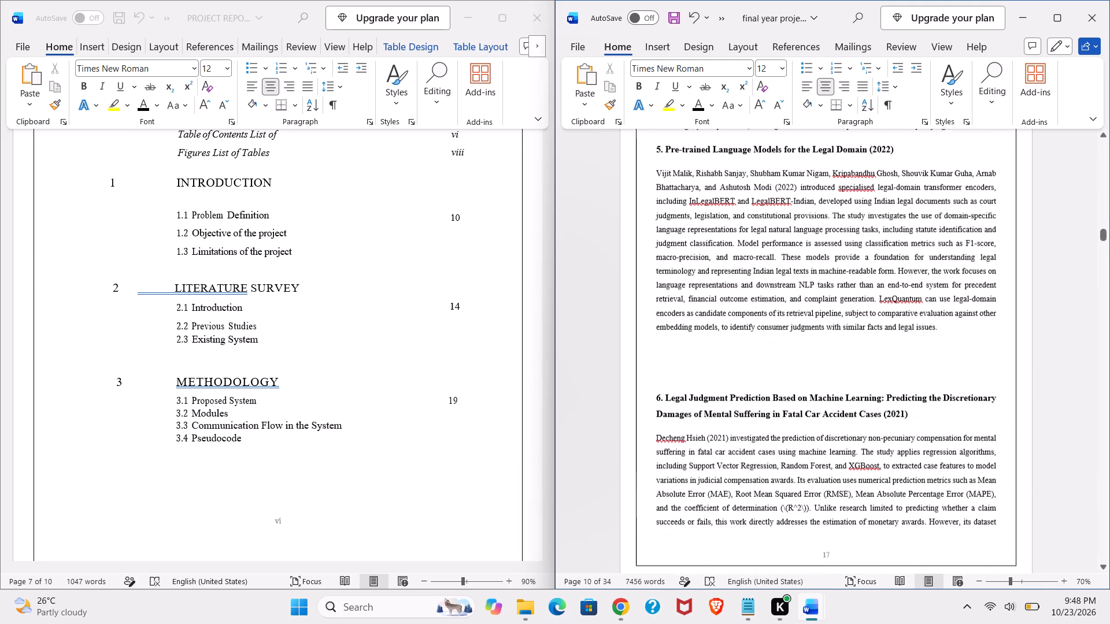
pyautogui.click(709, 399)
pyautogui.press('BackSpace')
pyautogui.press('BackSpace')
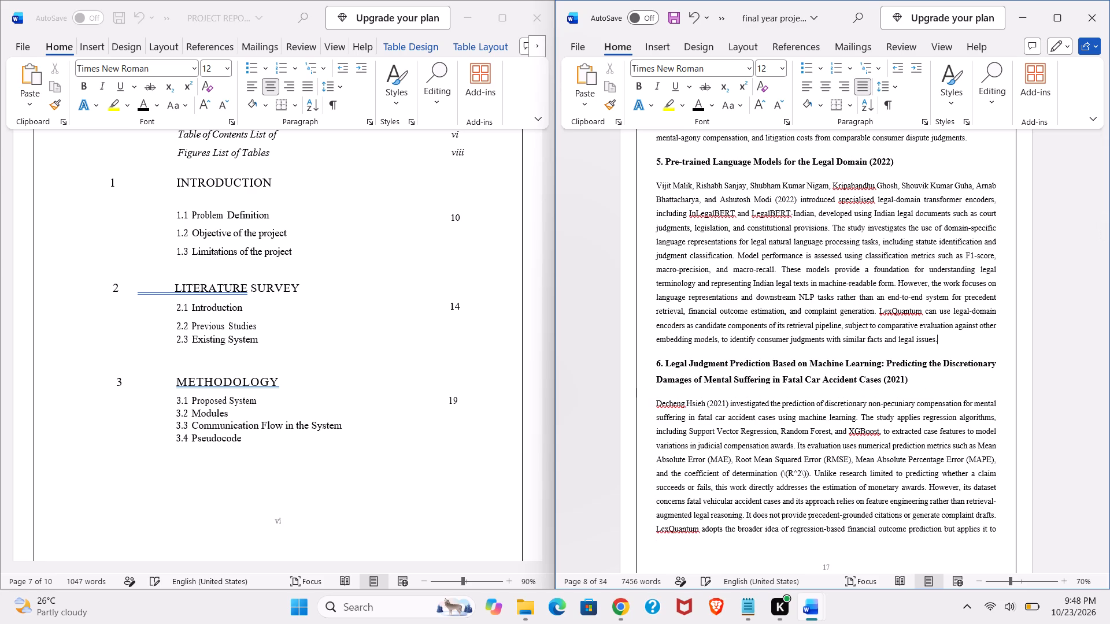
# Review the layout of the reformatted studies in section 2.2 through to the start of section 2.3.
pyautogui.scroll(3, 709, 399)
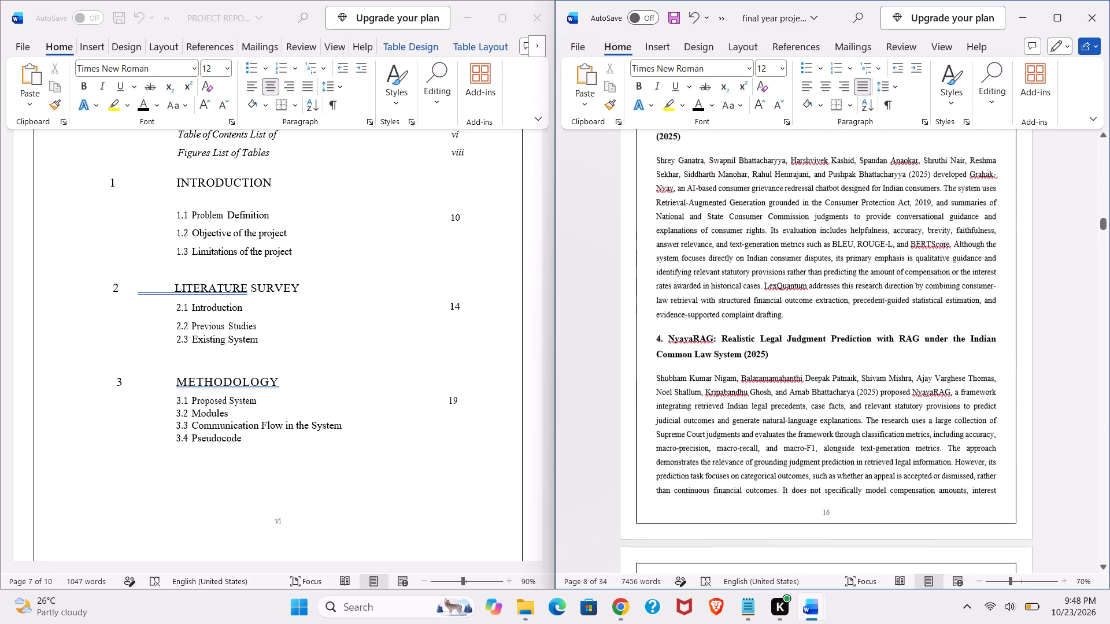
pyautogui.scroll(3, 709, 399)
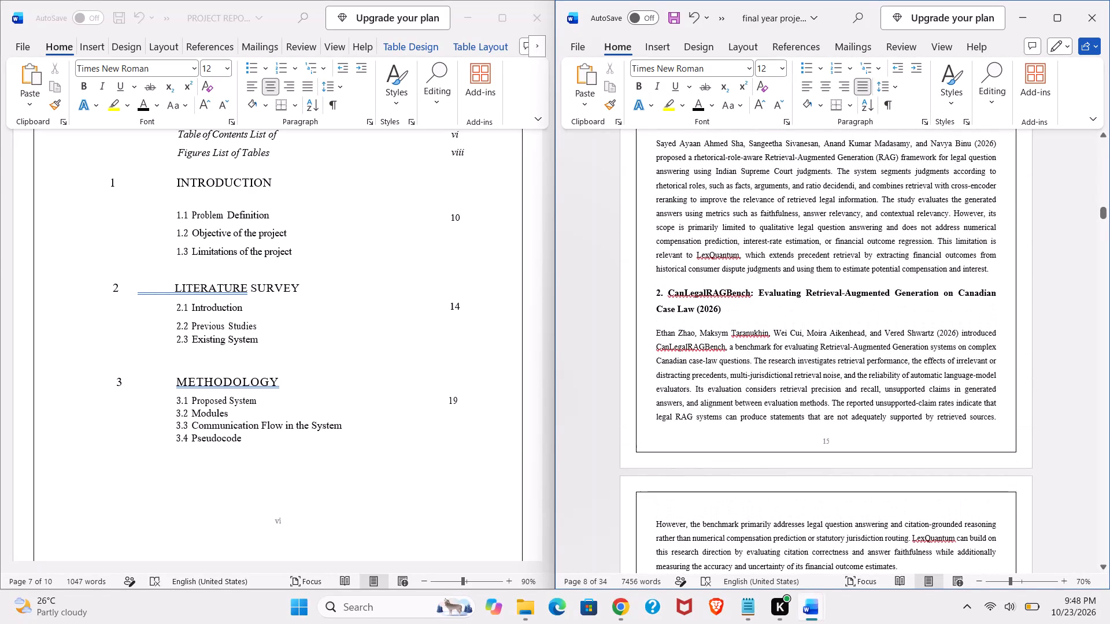
pyautogui.scroll(-2, 709, 399)
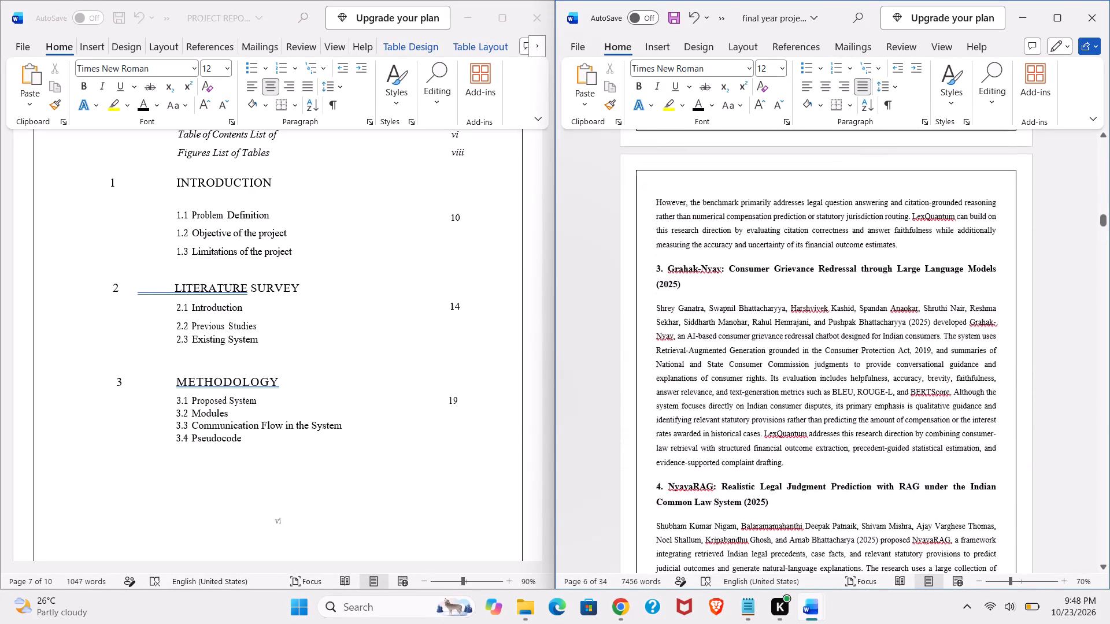
pyautogui.scroll(-4, 709, 399)
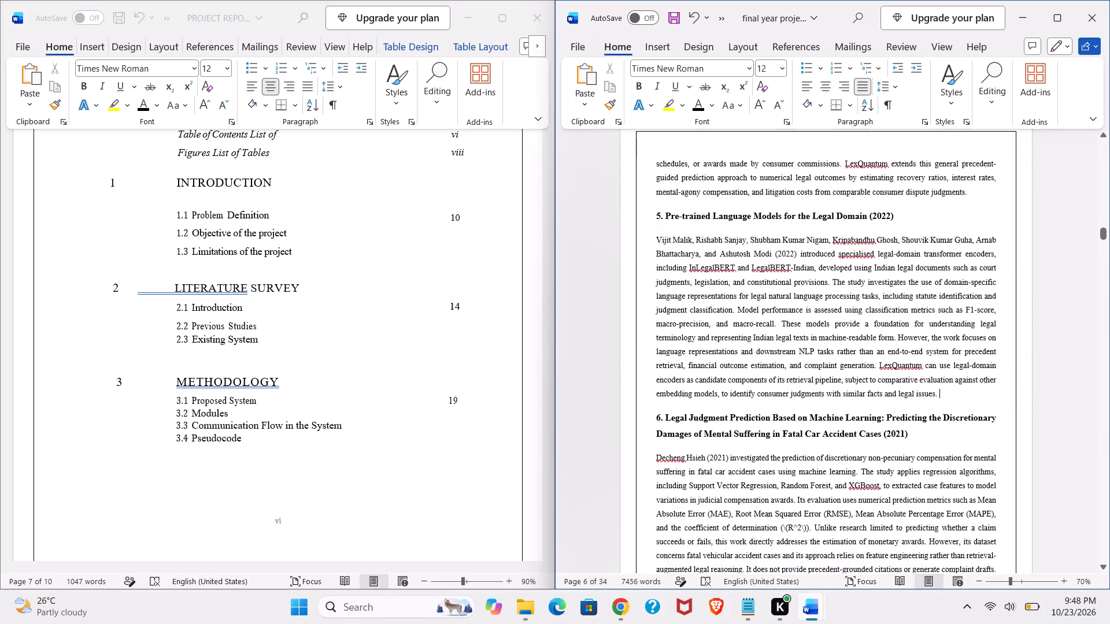
pyautogui.scroll(-4, 709, 399)
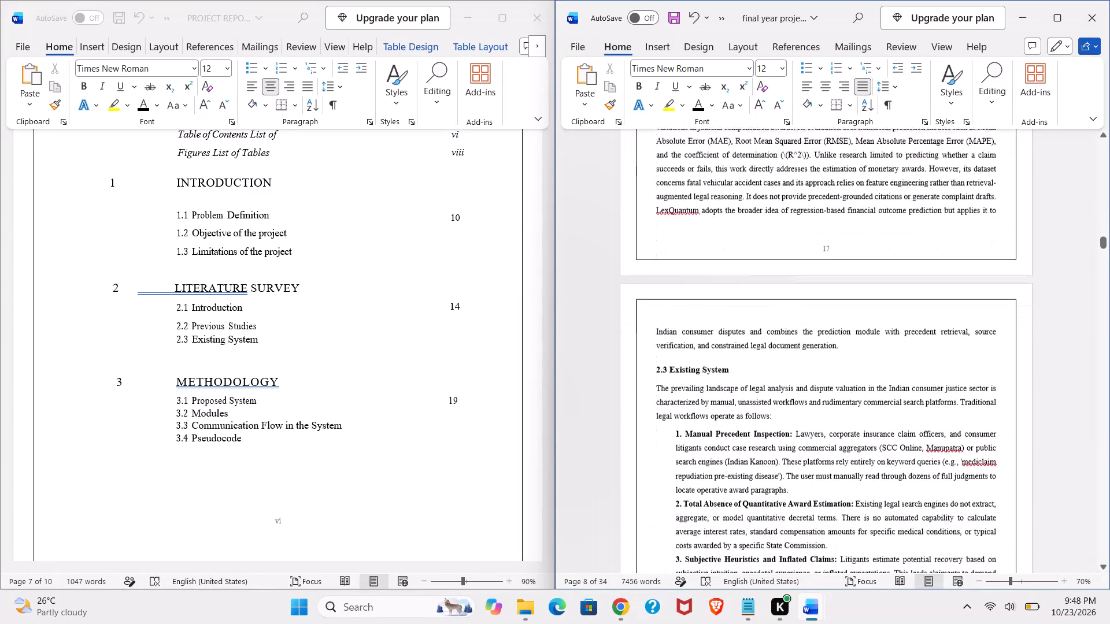
# Save the final year project report.
pyautogui.hotkey('ctrl', 's')
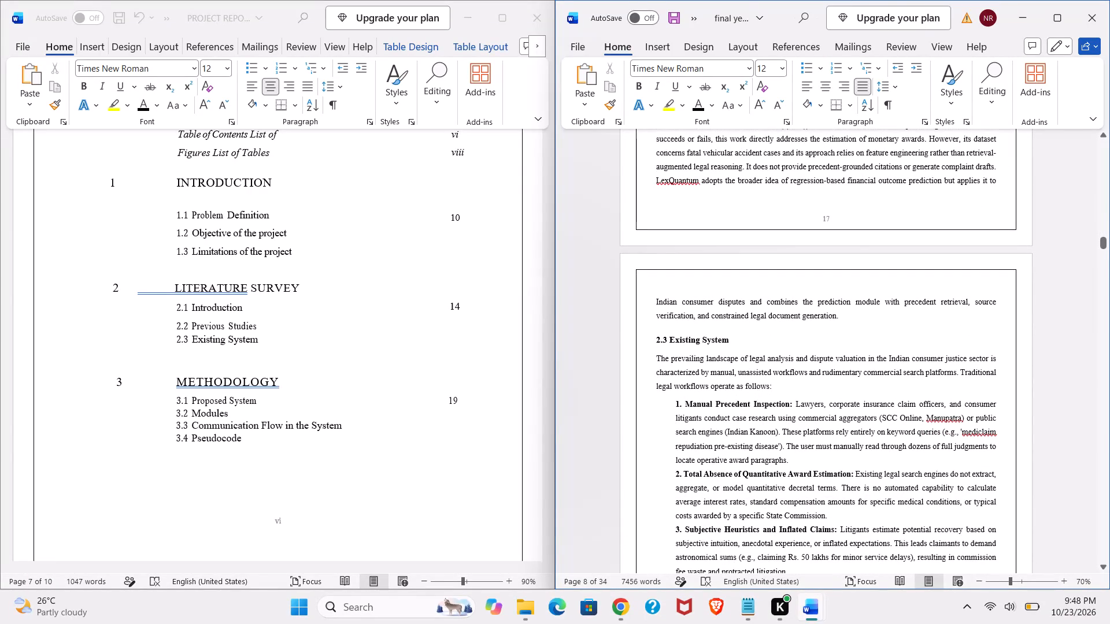
# Save the project report template document that holds the table of contents.
pyautogui.click(452, 351)
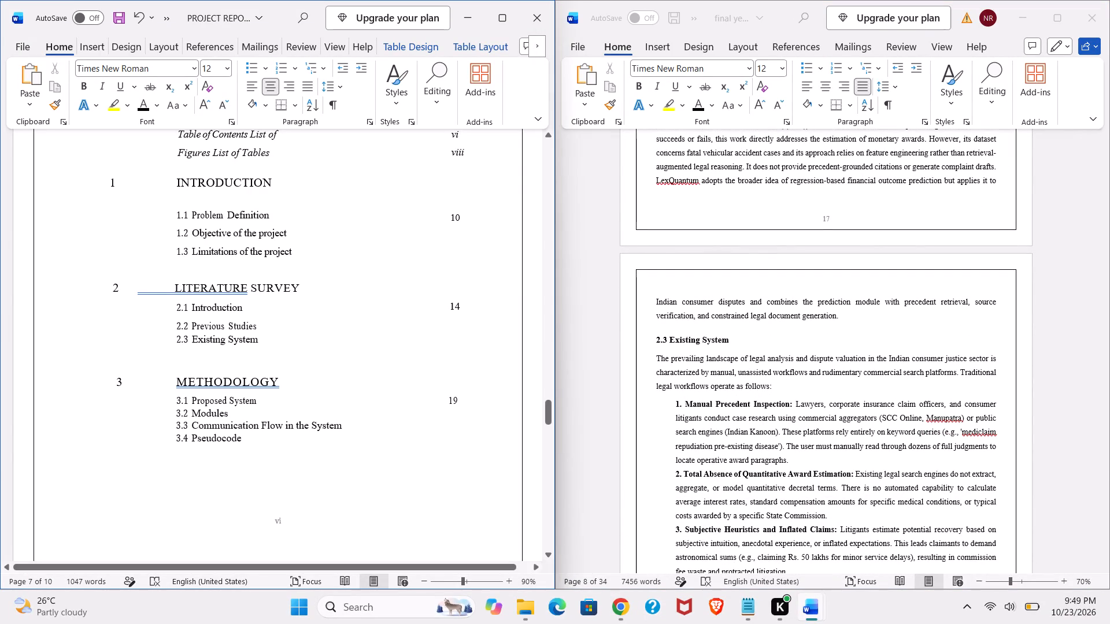
pyautogui.hotkey('ctrl', 's')
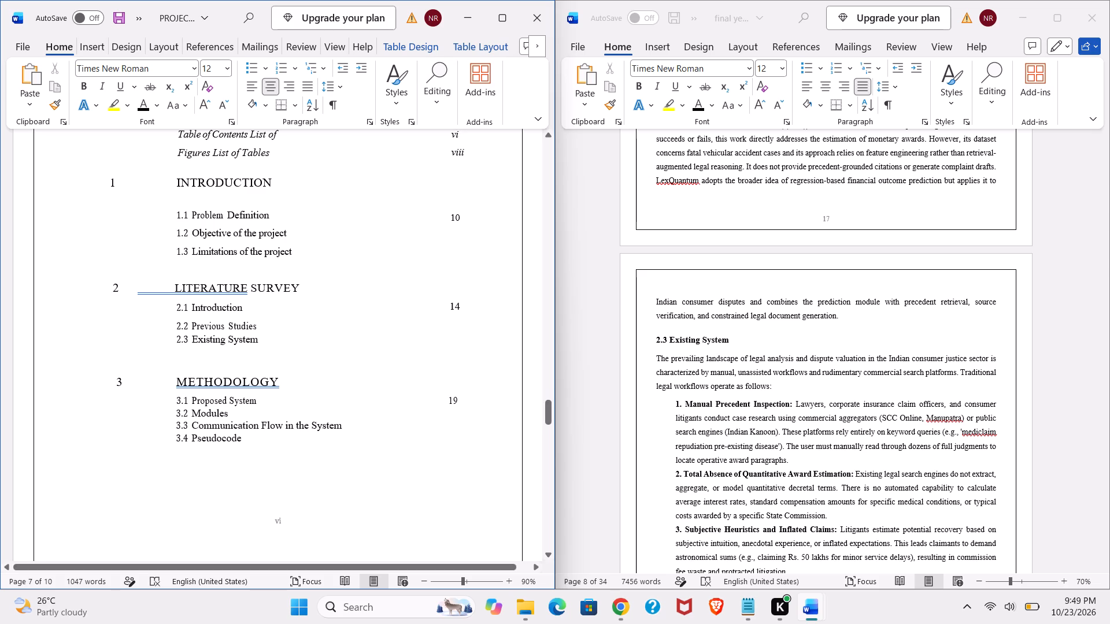
# Review the template document's front matter from the contents page back to the cover page.
pyautogui.scroll(12, 415, 203)
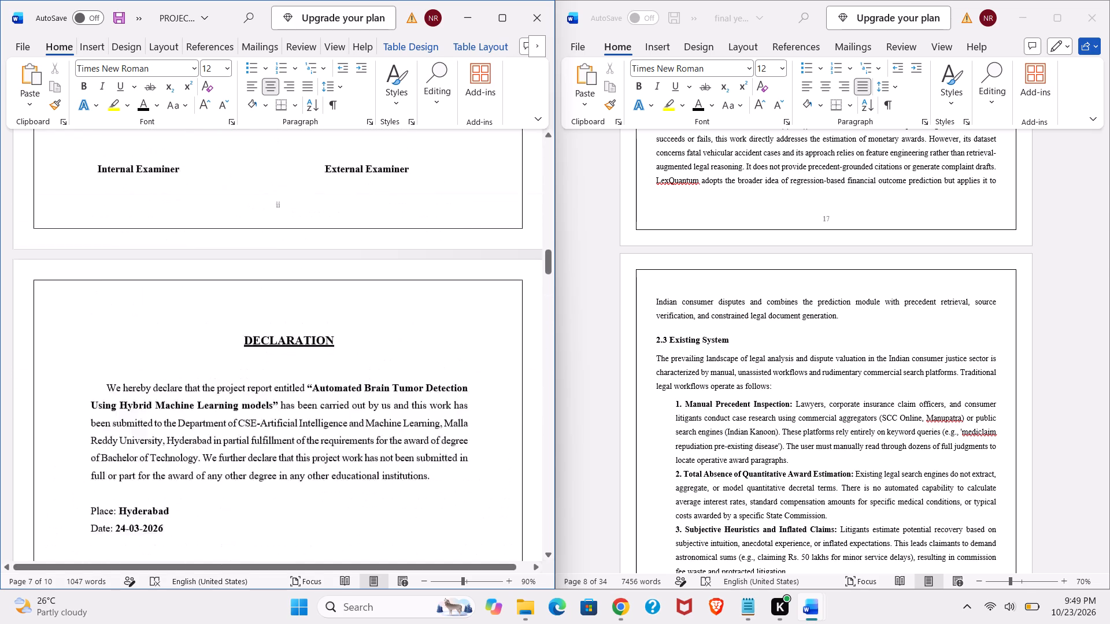
pyautogui.scroll(5, 415, 203)
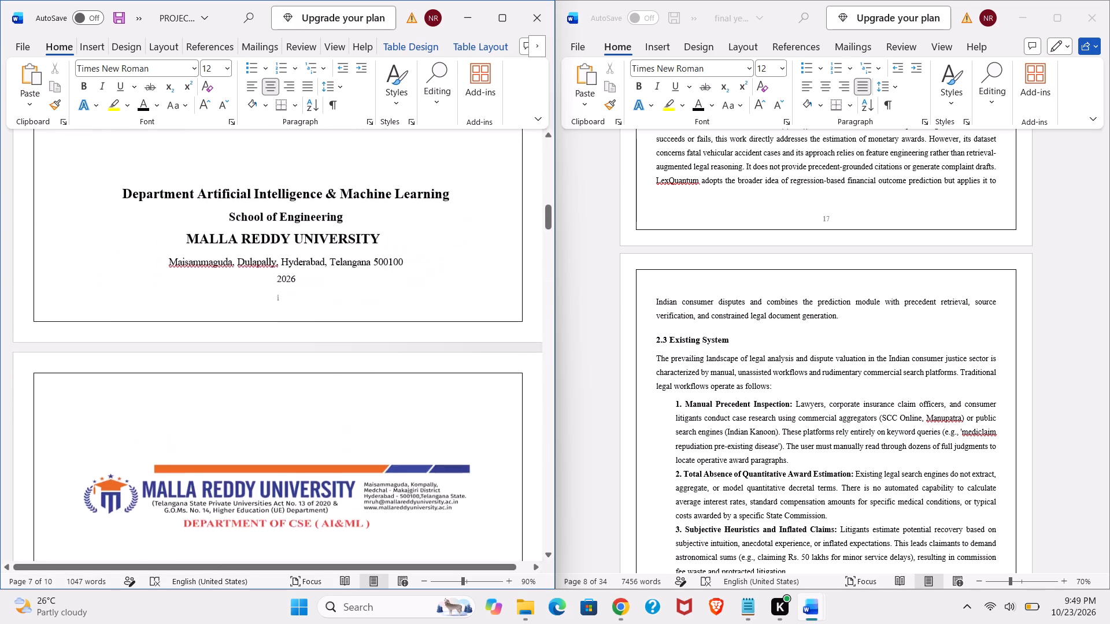
pyautogui.scroll(3, 415, 203)
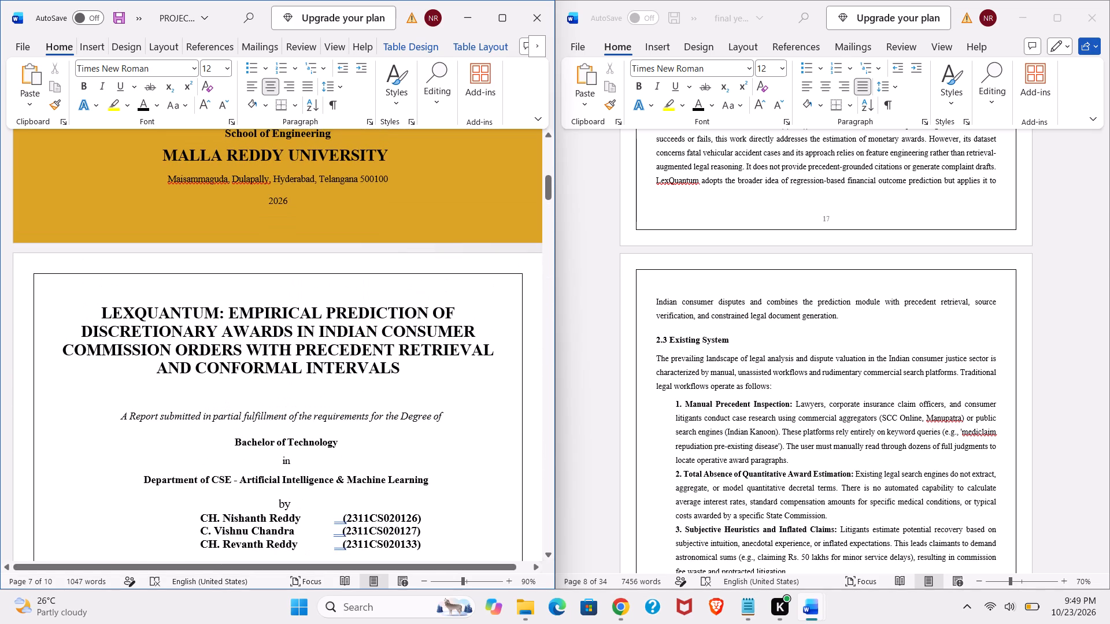
pyautogui.scroll(2, 415, 203)
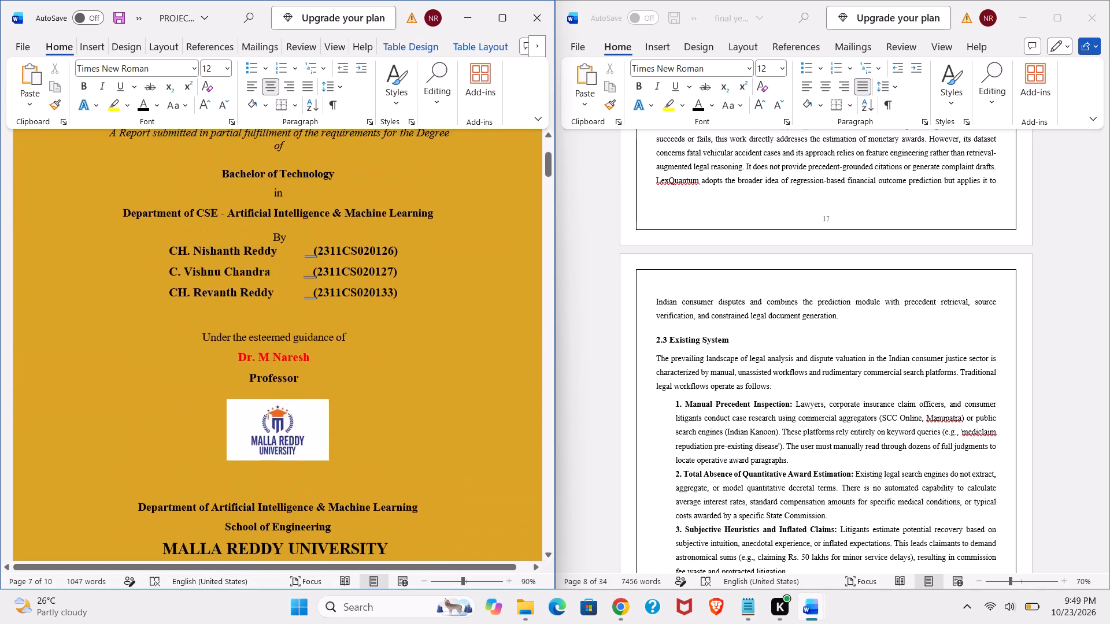
pyautogui.scroll(1, 415, 203)
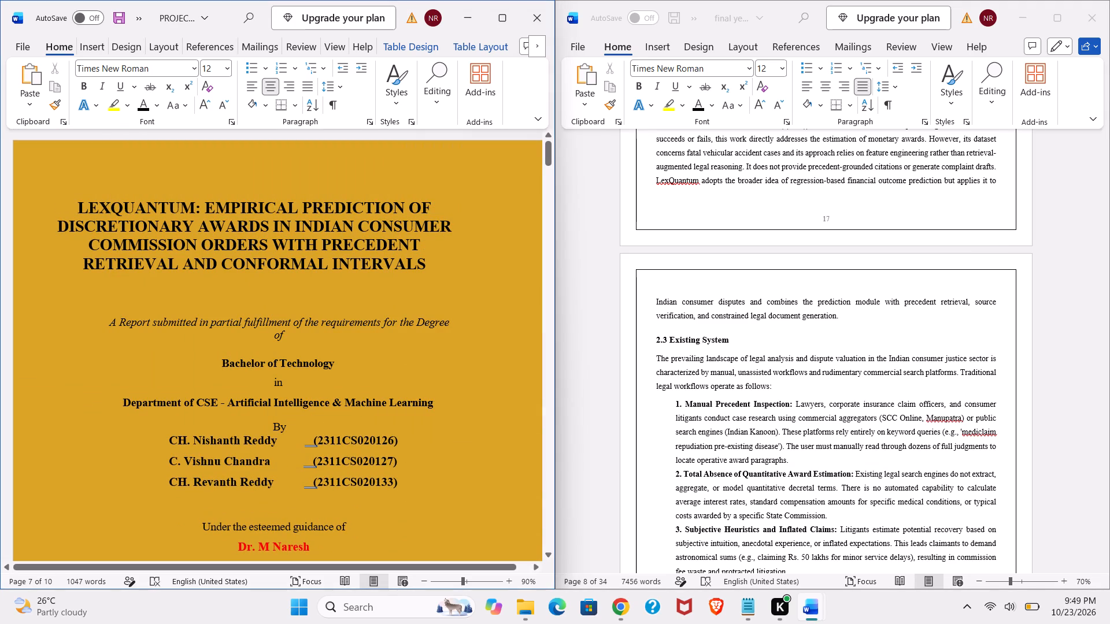
# Save the project report template document again from its cover page.
pyautogui.click(279, 201)
pyautogui.hotkey('ctrl', 's')
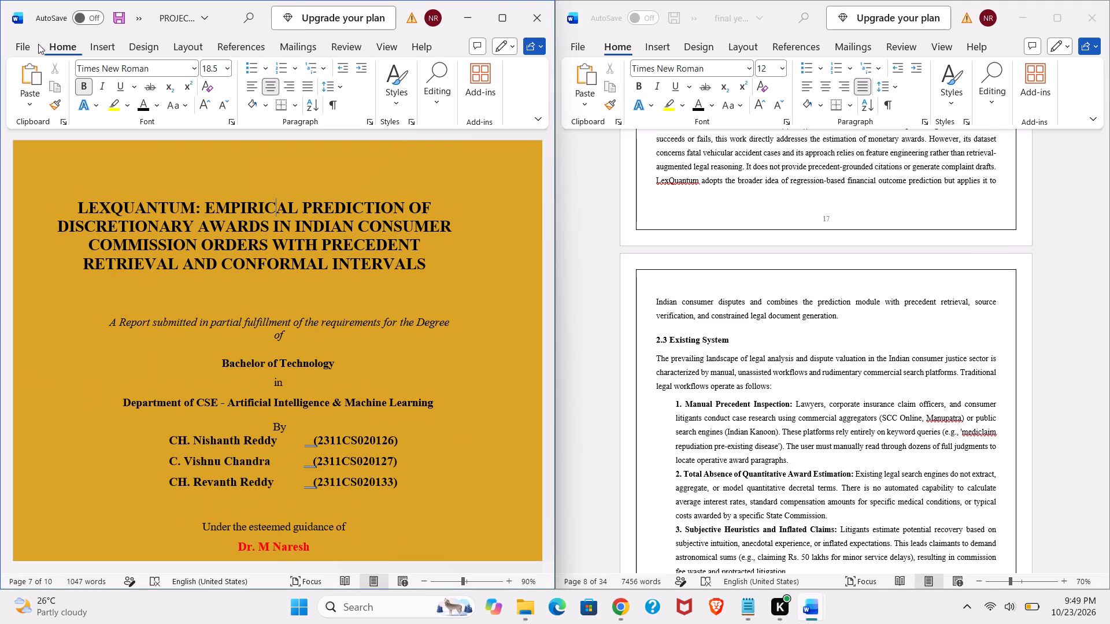
# Save a copy of the project report template as a Word document in the Downloads folder, replacing the suggested file name.
pyautogui.click(18, 47)
pyautogui.click(54, 259)
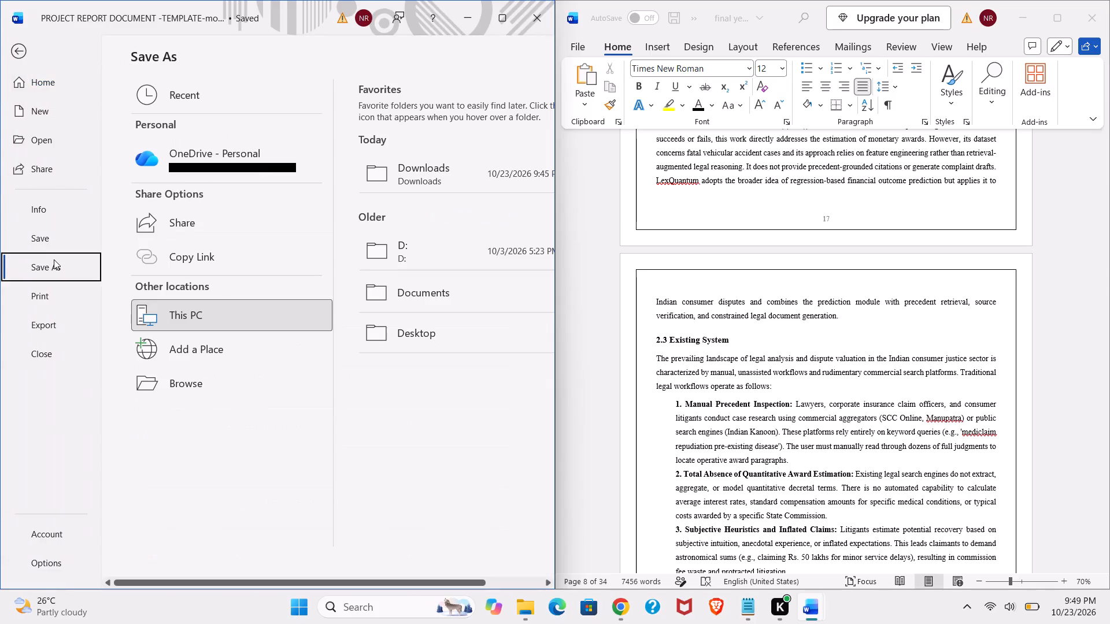
pyautogui.doubleClick(250, 314)
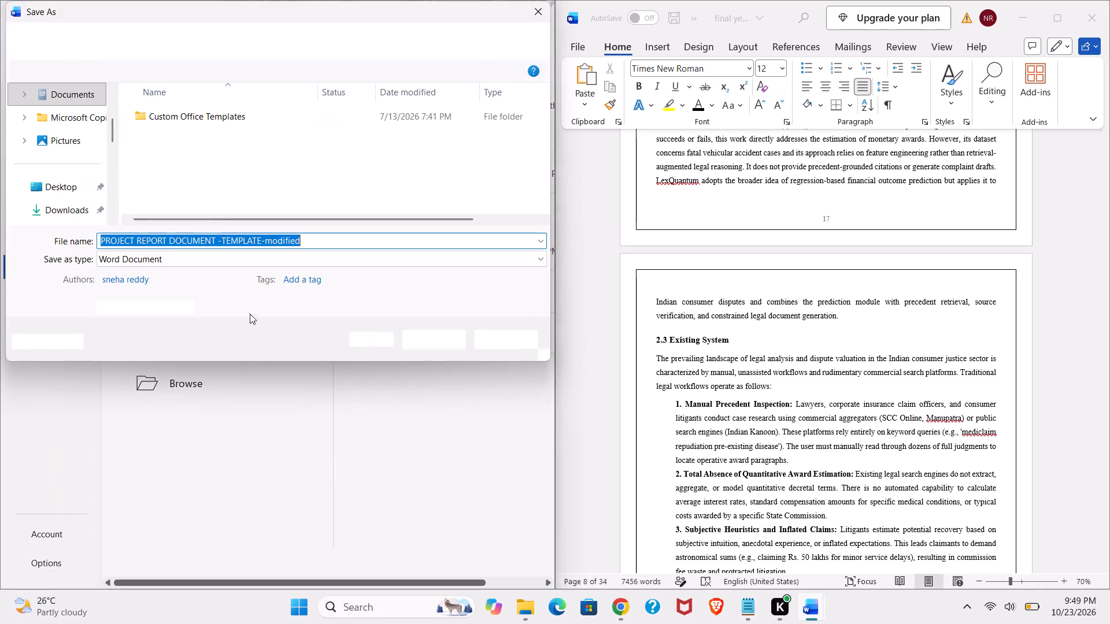
pyautogui.click(68, 202)
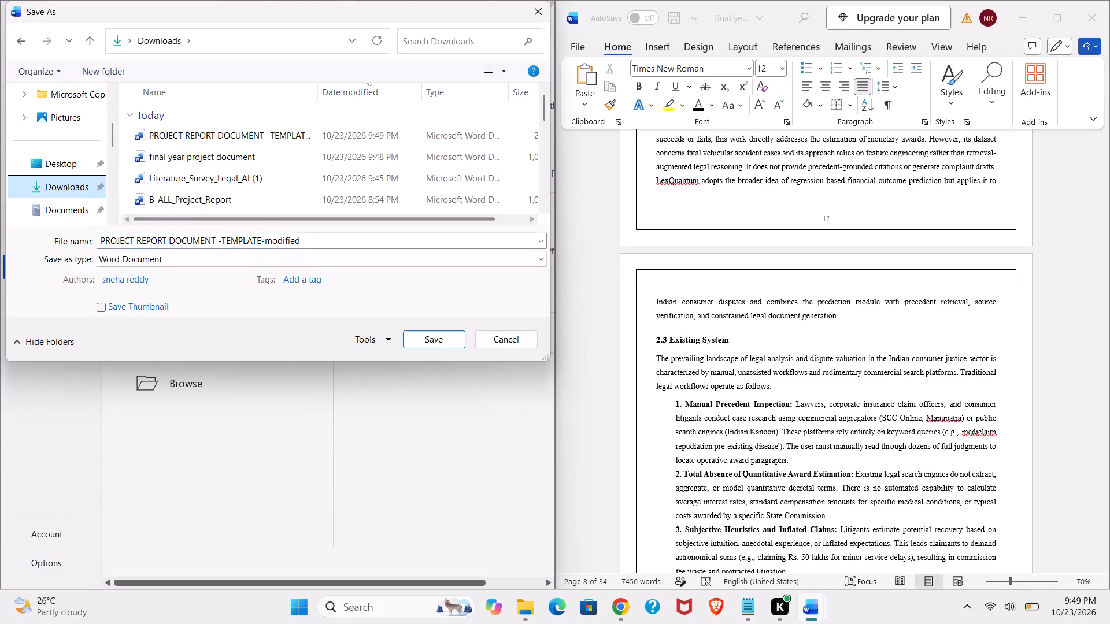
pyautogui.moveTo(302, 245); pyautogui.dragTo(132, 246)
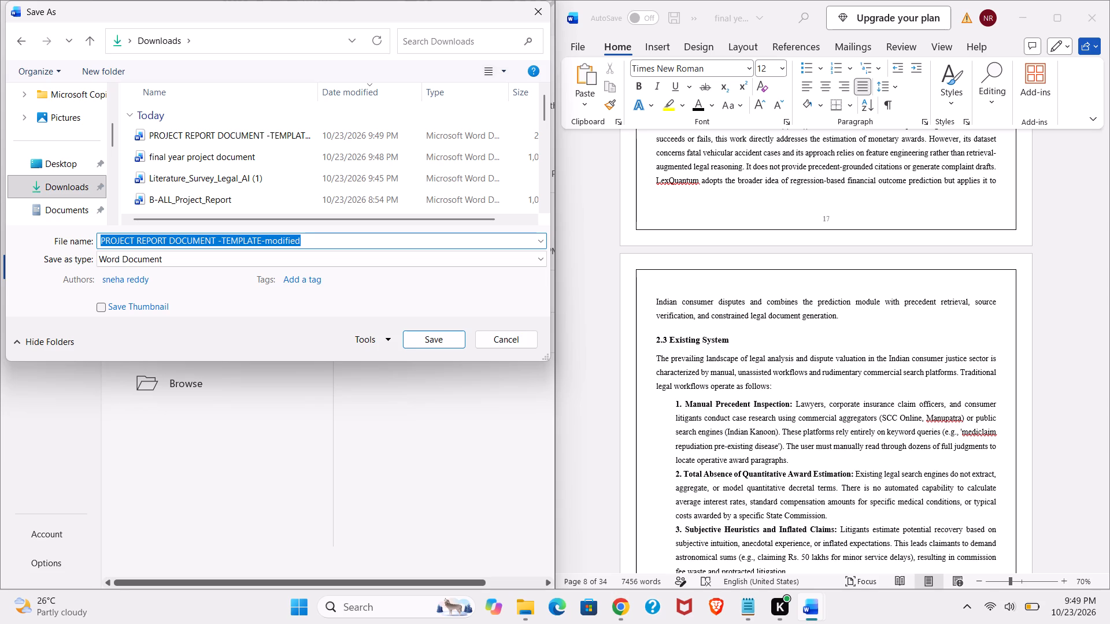
# Save the template copy in the Downloads folder as "certificate final project" and close the document.
pyautogui.press('BackSpace')
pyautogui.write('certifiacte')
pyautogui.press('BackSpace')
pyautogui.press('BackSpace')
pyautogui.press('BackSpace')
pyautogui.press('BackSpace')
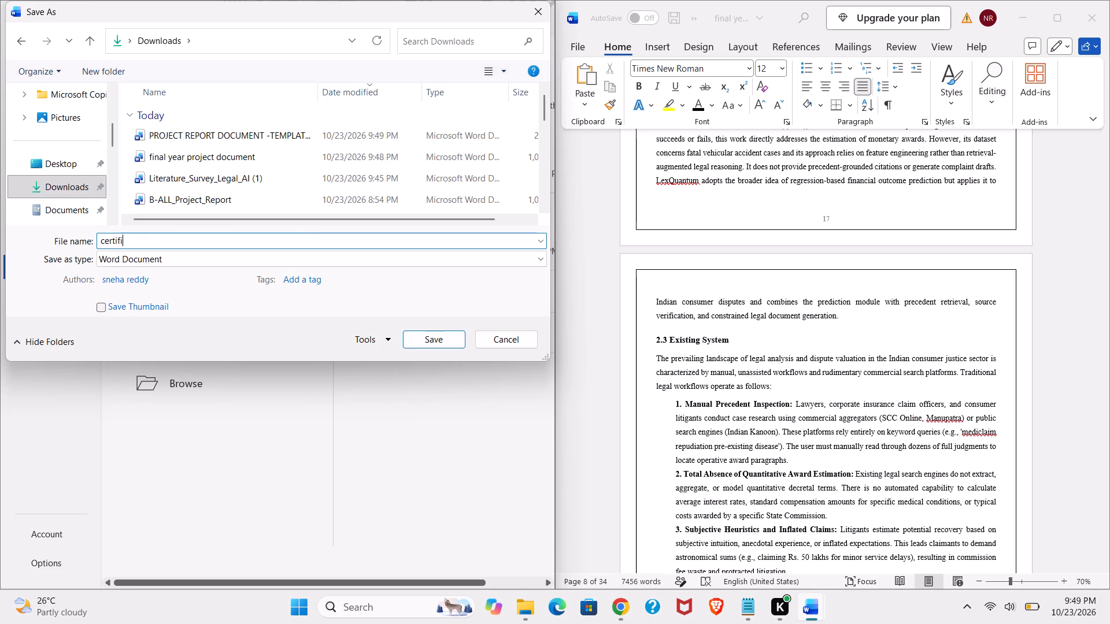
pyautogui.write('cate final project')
pyautogui.click(425, 340)
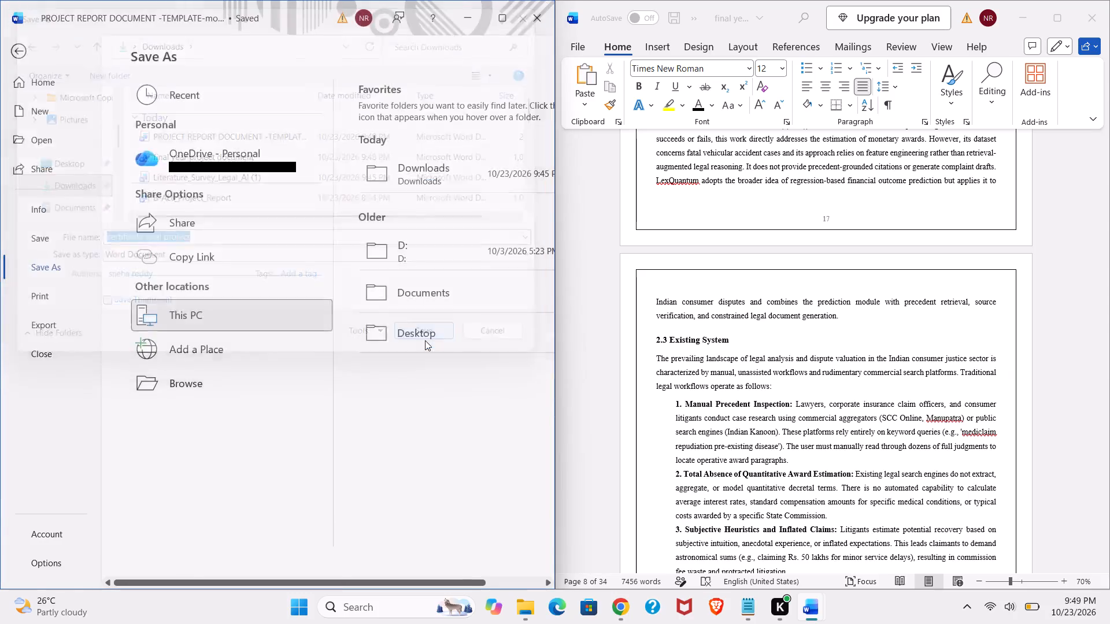
pyautogui.click(531, 18)
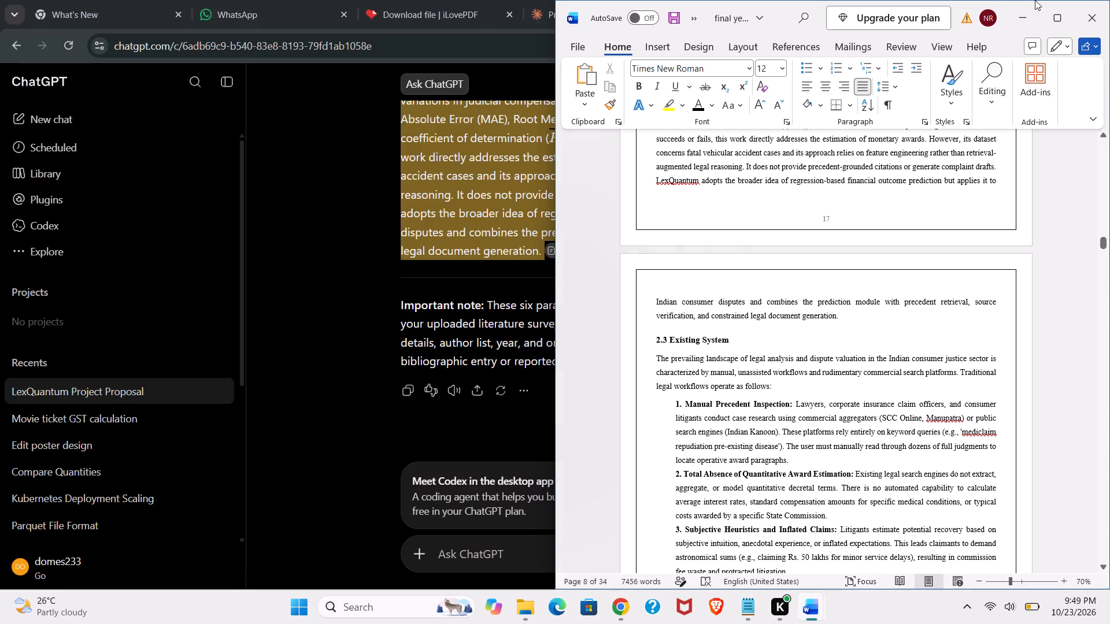
# Save the final year project document and close it together with the LexQuantum report open in Protected View.
pyautogui.click(942, 156)
pyautogui.hotkey('ctrl', 's')
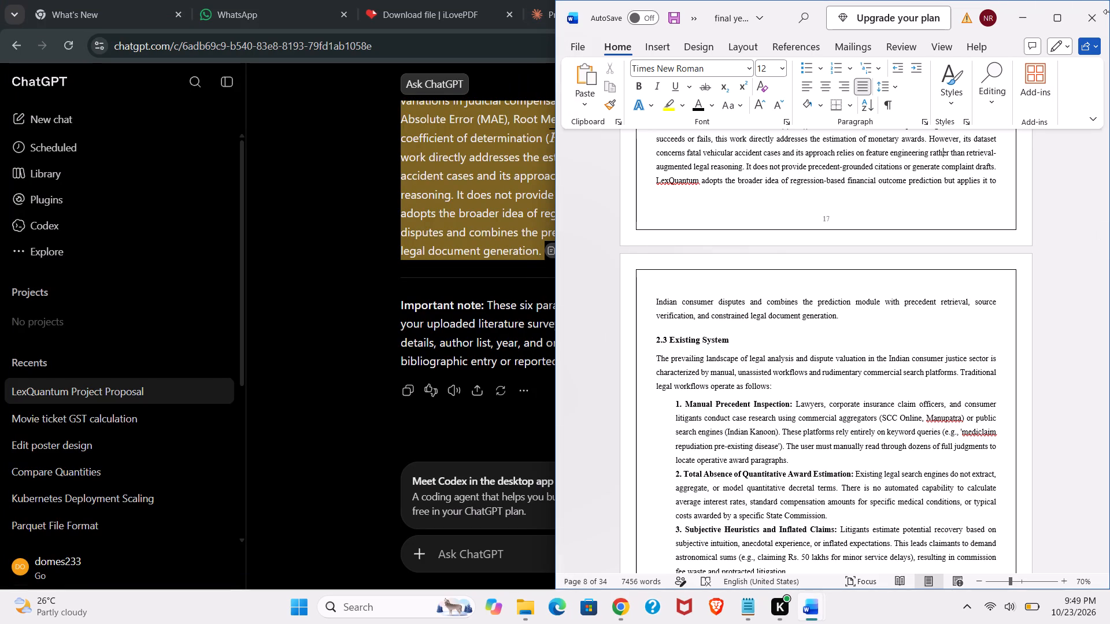
pyautogui.click(1109, 12)
pyautogui.click(1105, 13)
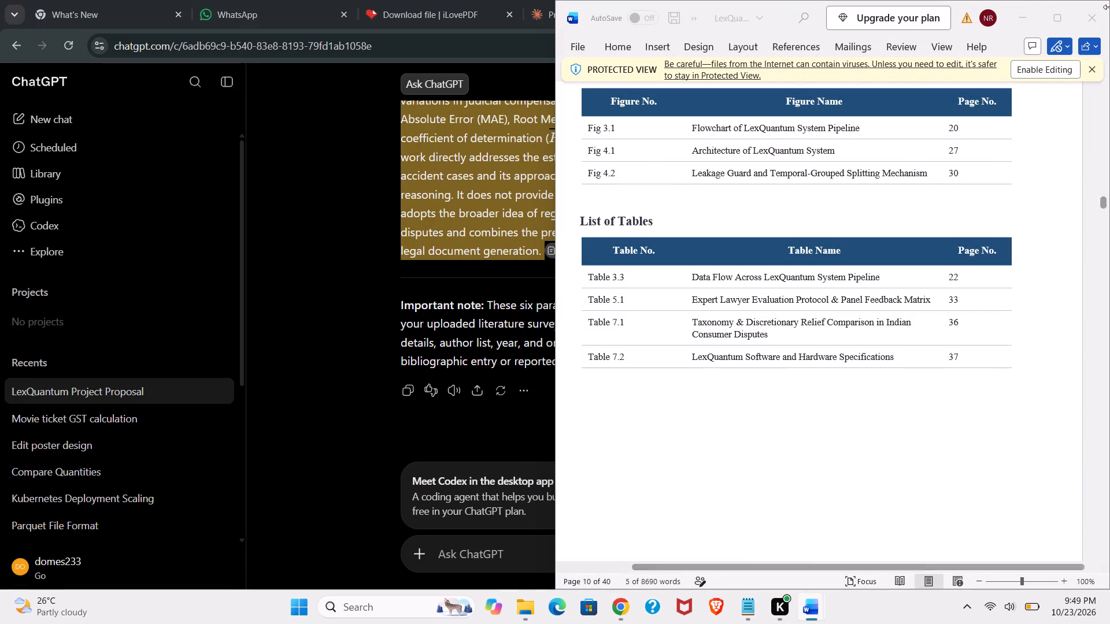
pyautogui.click(1109, 2)
pyautogui.click(1104, 6)
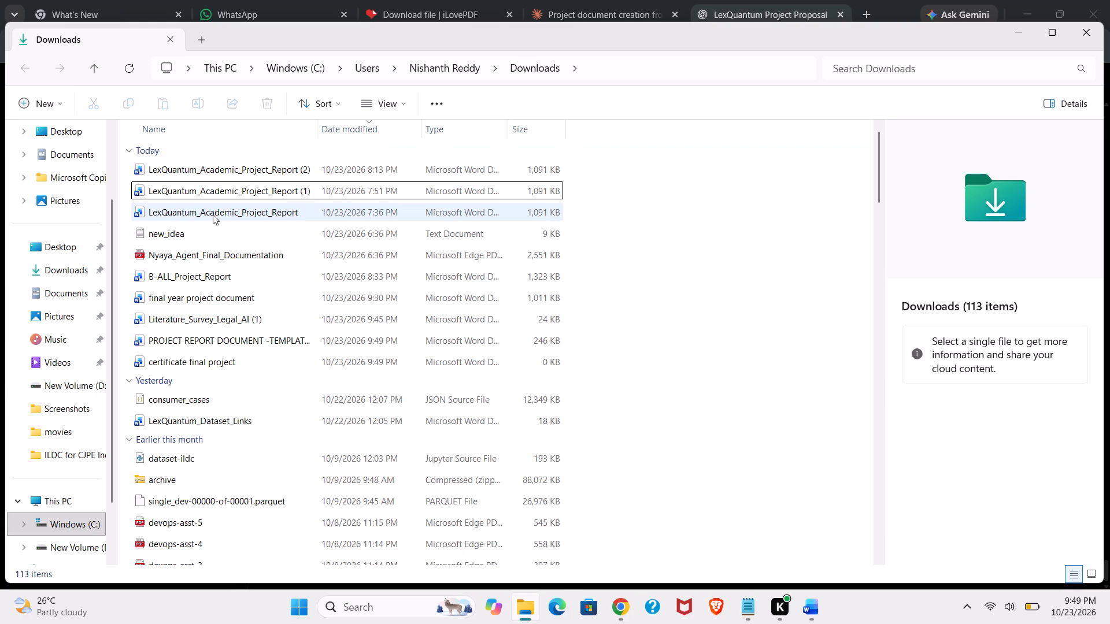
# Refresh the Downloads folder and copy the "certificate final project" Word file to the clipboard.
pyautogui.click(125, 71)
pyautogui.click(181, 170)
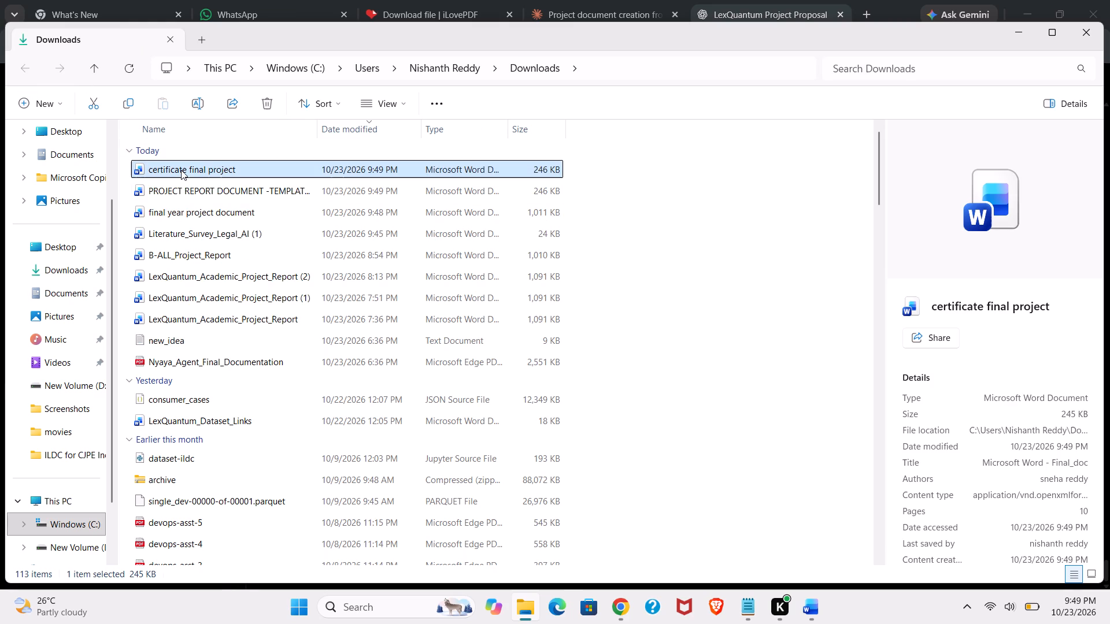
pyautogui.hotkey('ctrl', 'c')
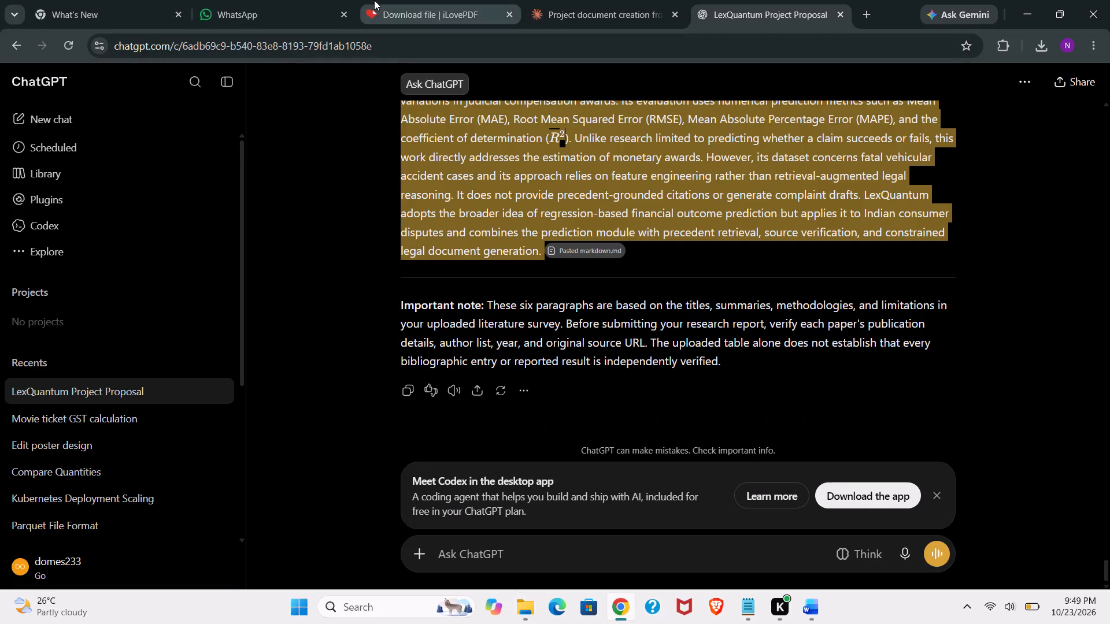